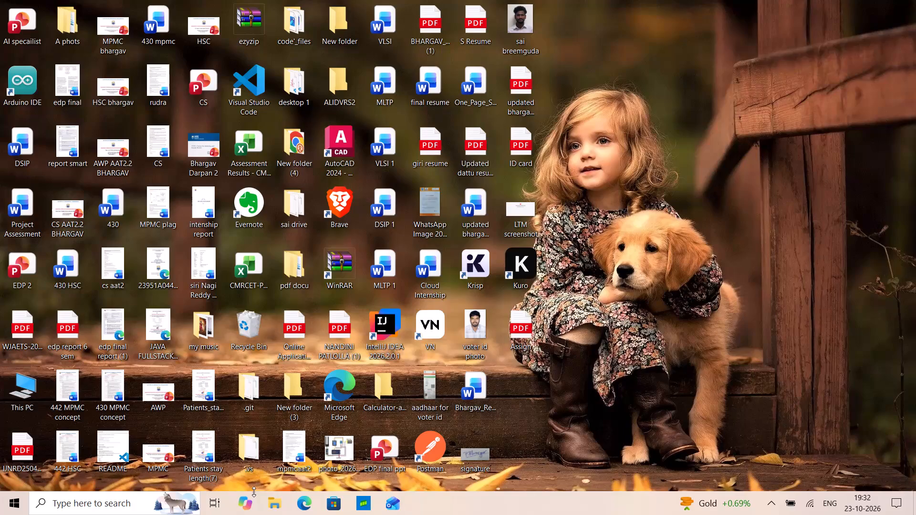
# Open the recent Word document 430 from File Explorer and dismiss the Office licence notice.
pyautogui.doubleClick(274, 511)
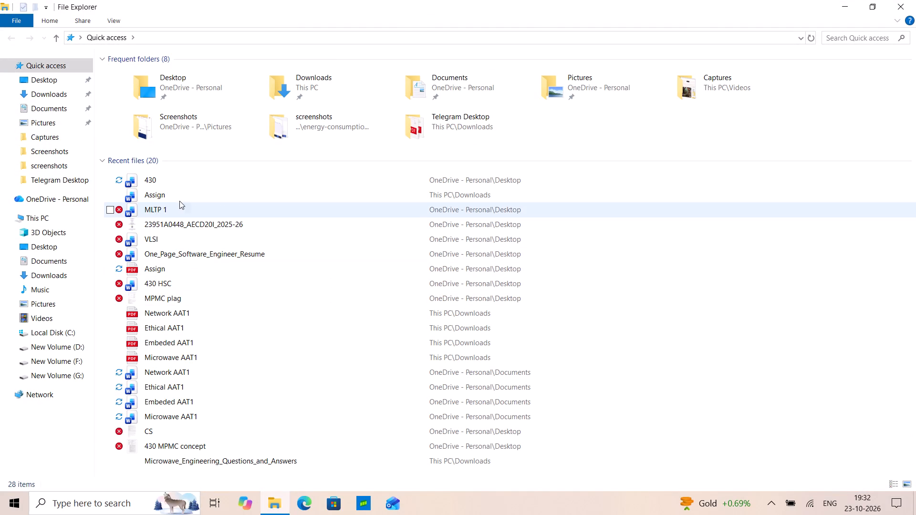
pyautogui.doubleClick(180, 184)
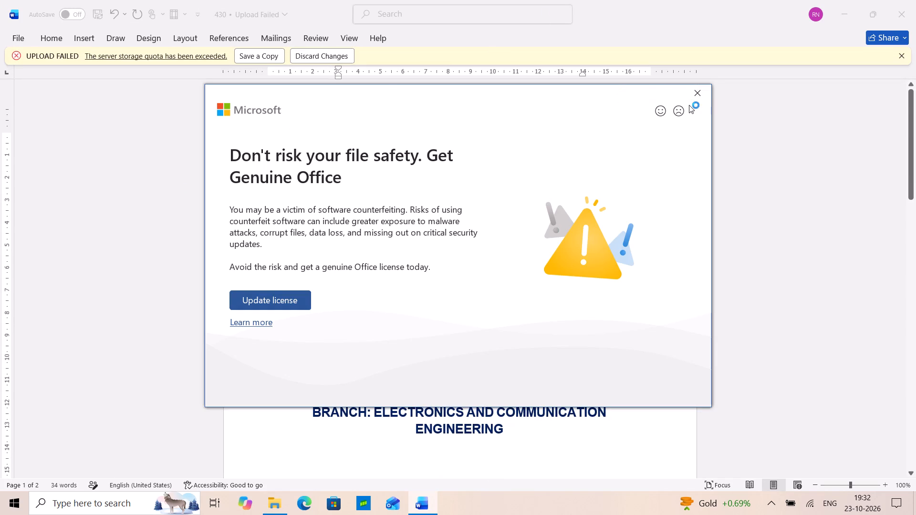
pyautogui.click(697, 90)
# Add "Engineering" to the end of the "Microwave and Radar" course title on the cover page.
pyautogui.click(536, 257)
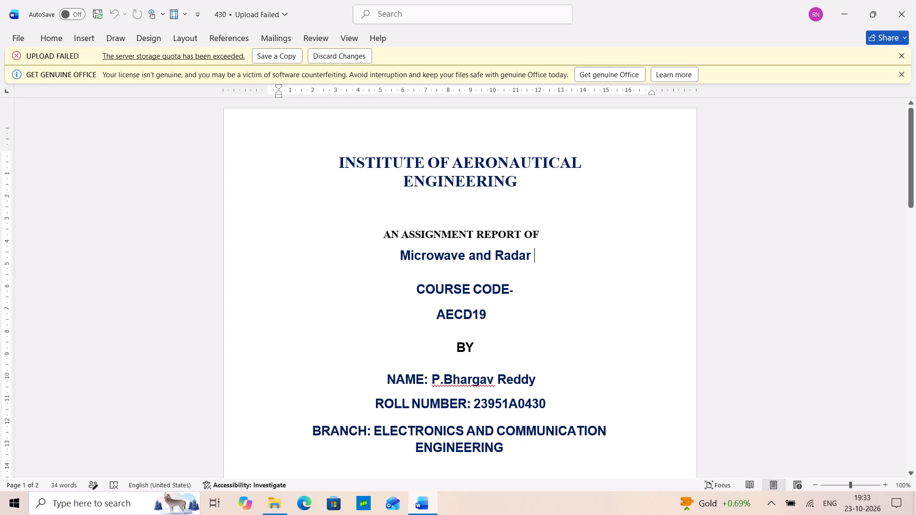
pyautogui.write('Engineering')
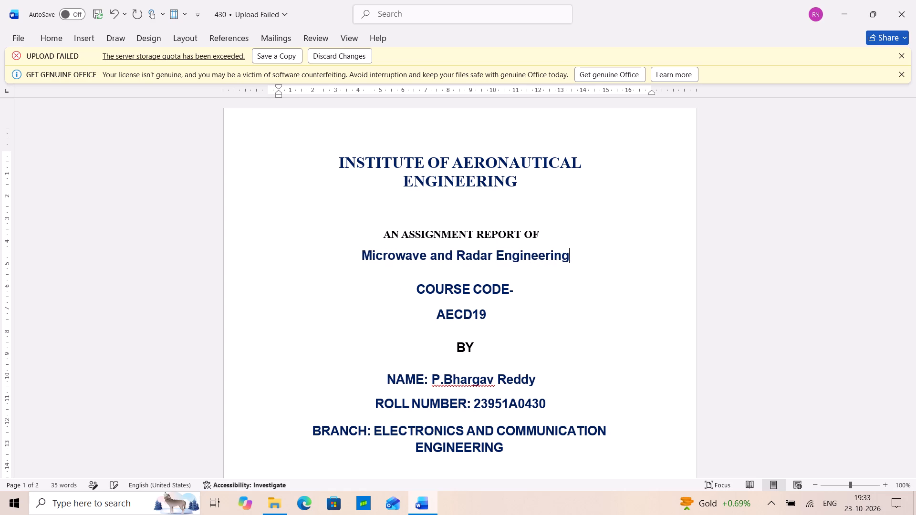
# Change the course code on the cover page to AECD46.
pyautogui.click(485, 310)
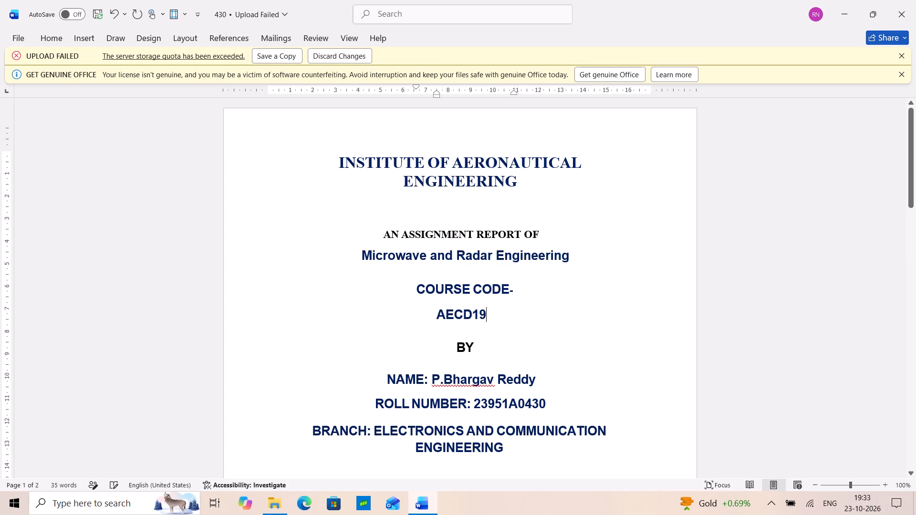
pyautogui.press('BackSpace')
pyautogui.press('BackSpace')
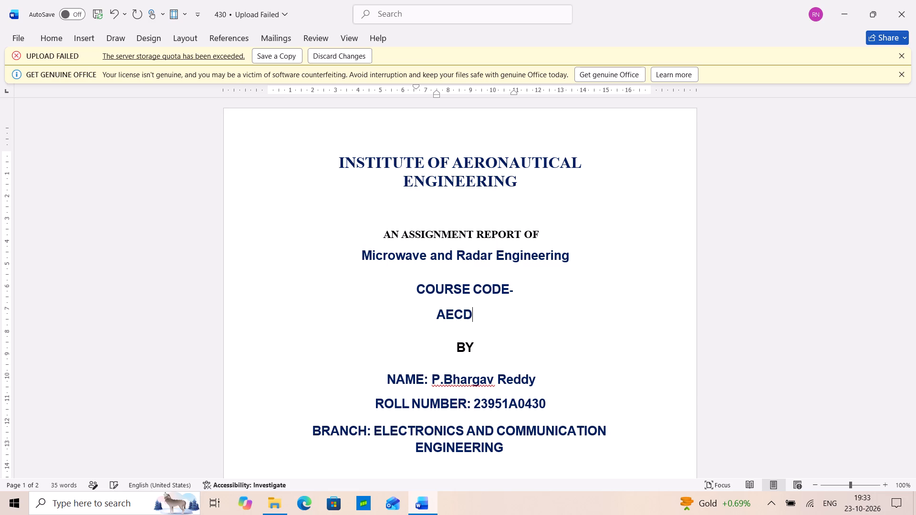
pyautogui.write('46')
# Save a copy of the cover page as a Word document named "Microwave attach" in the Documents folder.
pyautogui.scroll(-9, 531, 404)
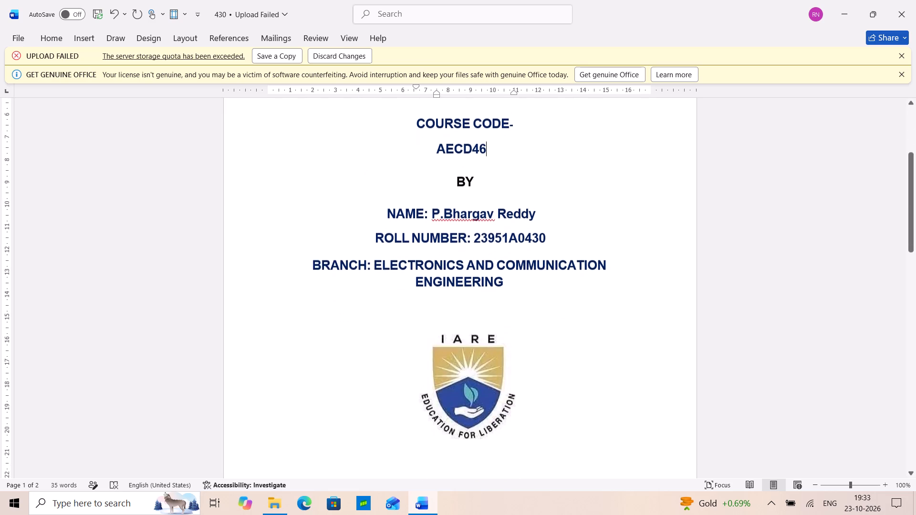
pyautogui.scroll(-13, 531, 407)
pyautogui.scroll(20, 531, 407)
pyautogui.scroll(5, 531, 407)
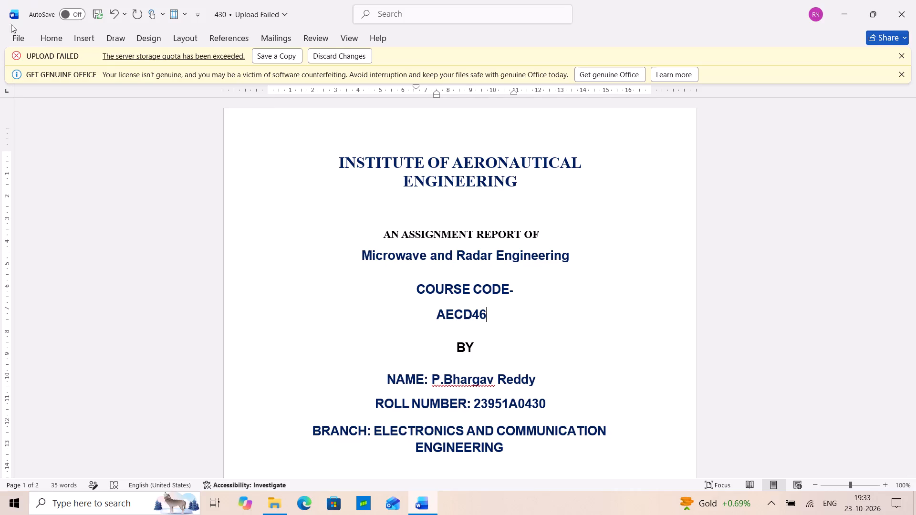
pyautogui.click(17, 38)
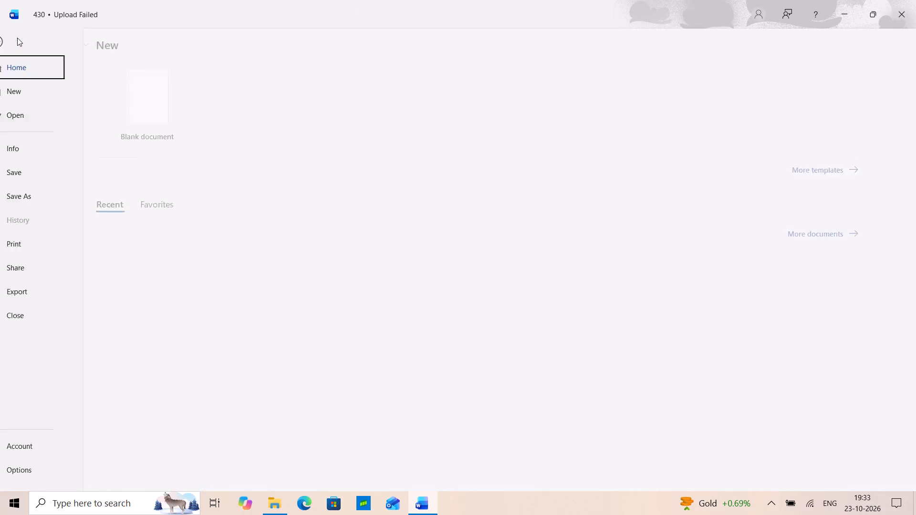
pyautogui.click(41, 195)
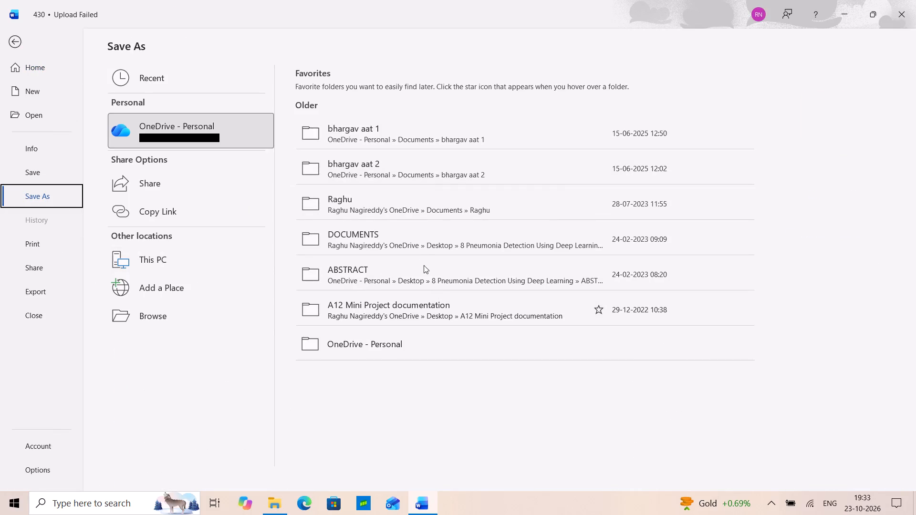
pyautogui.click(414, 245)
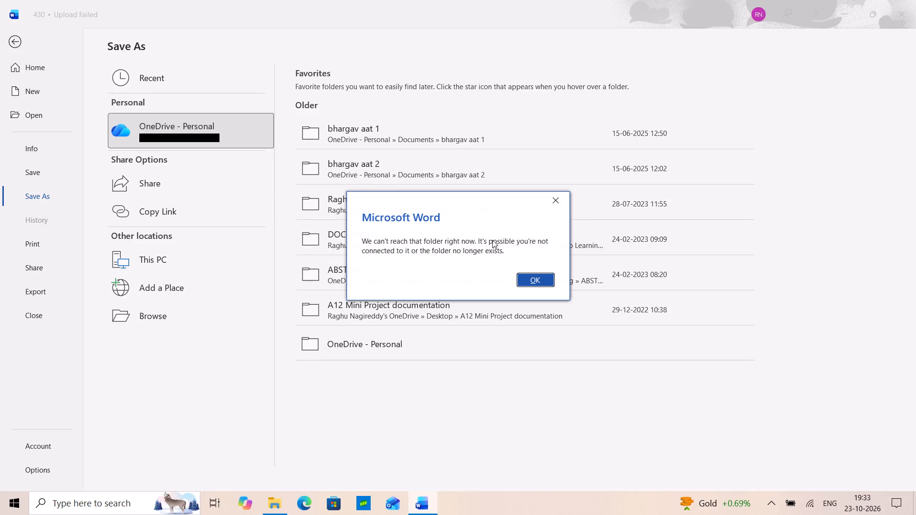
pyautogui.click(561, 200)
pyautogui.click(163, 257)
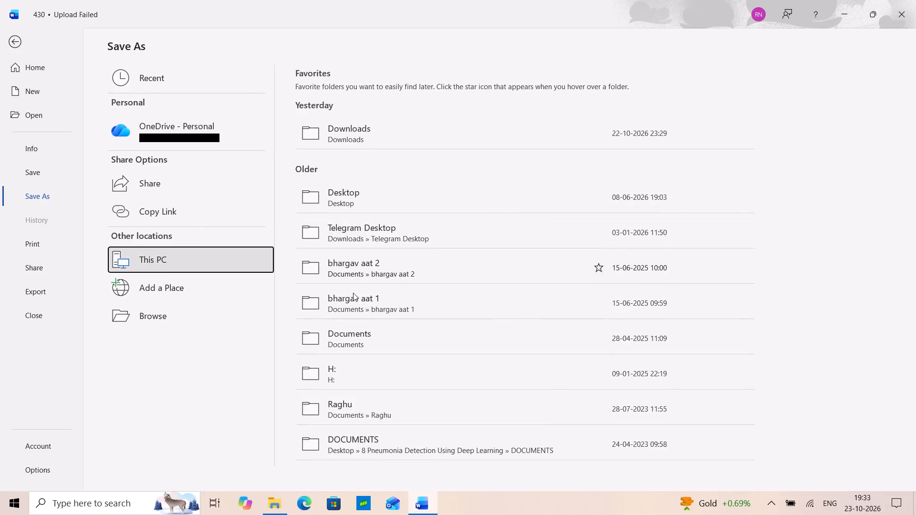
pyautogui.click(368, 339)
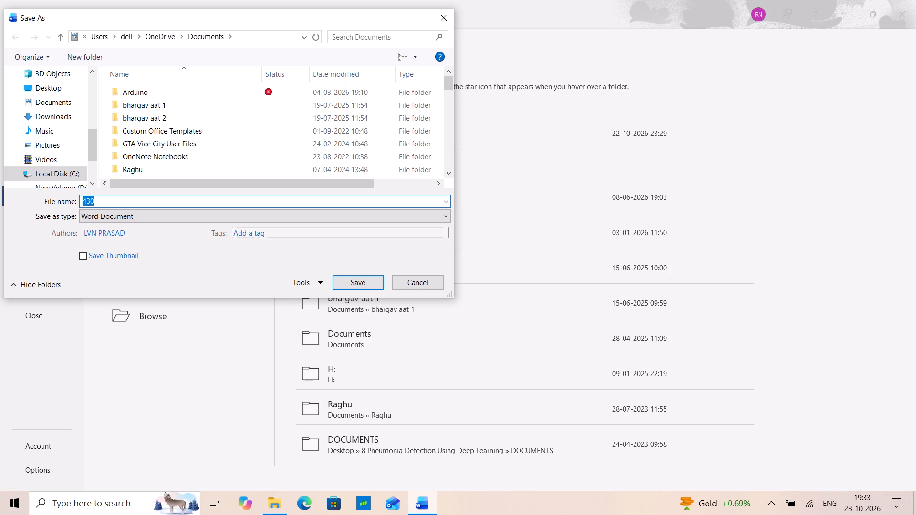
pyautogui.write('Micro')
pyautogui.write('wave')
pyautogui.press('space')
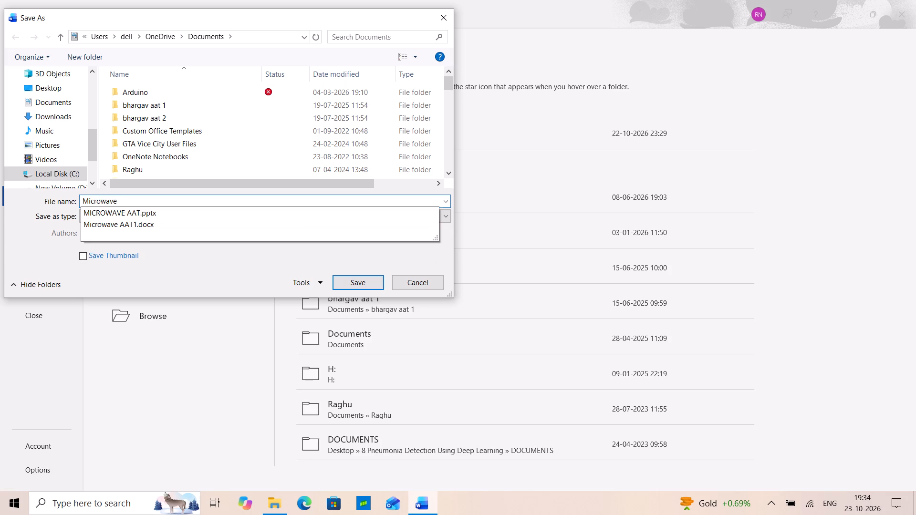
pyautogui.write('attach')
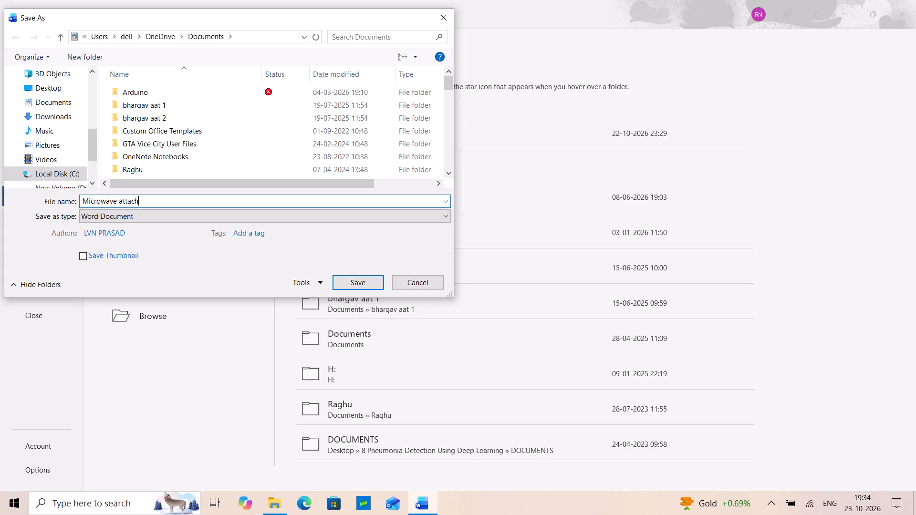
pyautogui.press('Return')
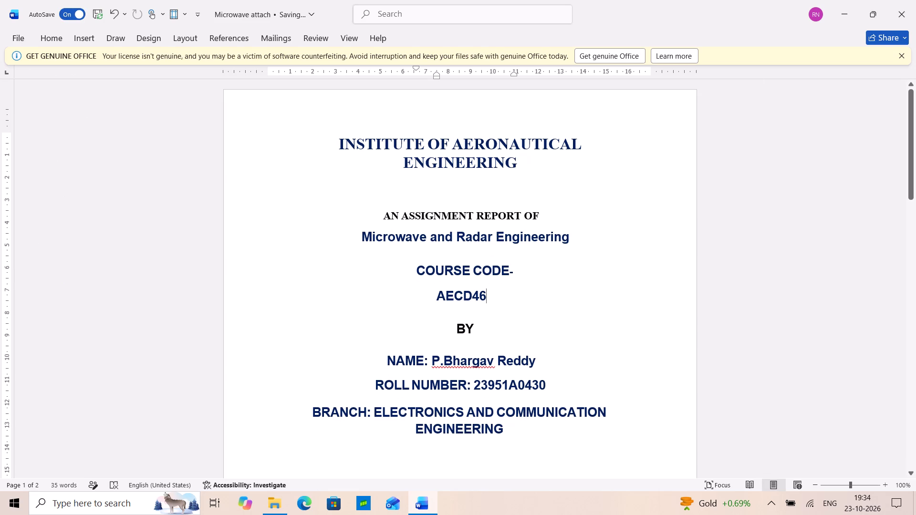
# Close the Microwave attach document and reopen the original 430 document from the recent files in File Explorer.
pyautogui.click(897, 19)
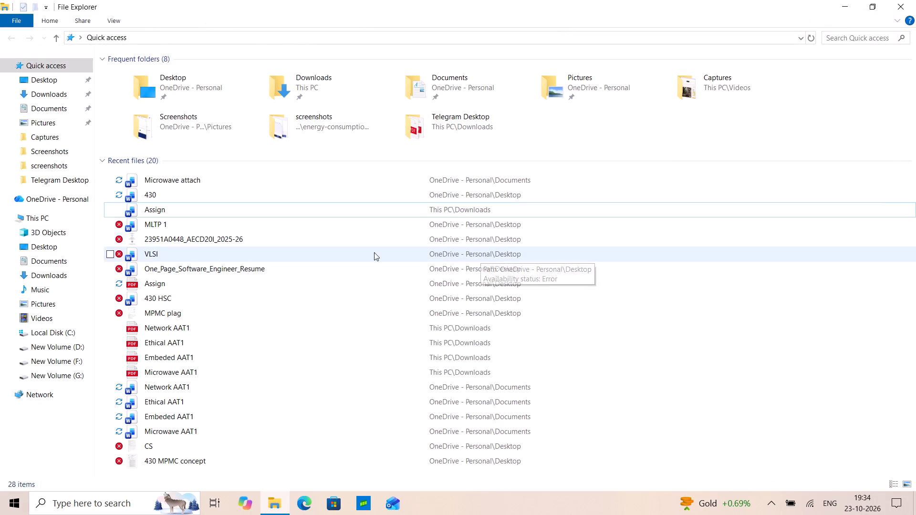
pyautogui.doubleClick(281, 194)
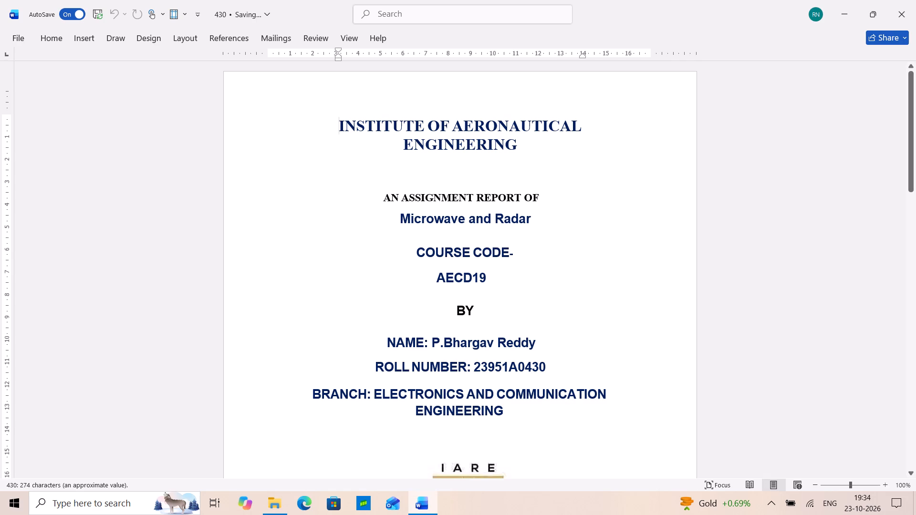
# Replace the course title under "AN ASSIGNMENT REPORT OF" with "Embedded System Design and Development".
pyautogui.click(531, 236)
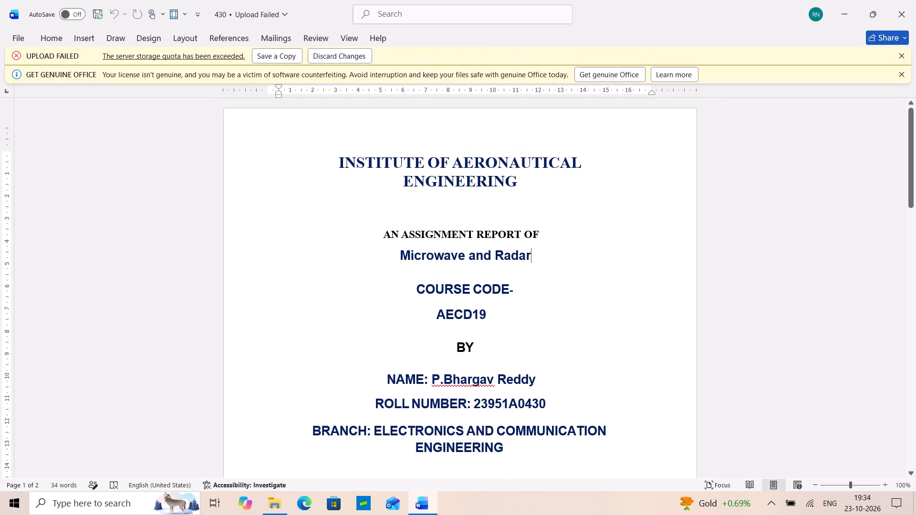
pyautogui.press('BackSpace')
pyautogui.press('BackSpace')
pyautogui.press('BackSpace')
pyautogui.press('BackSpace')
pyautogui.press('BackSpace')
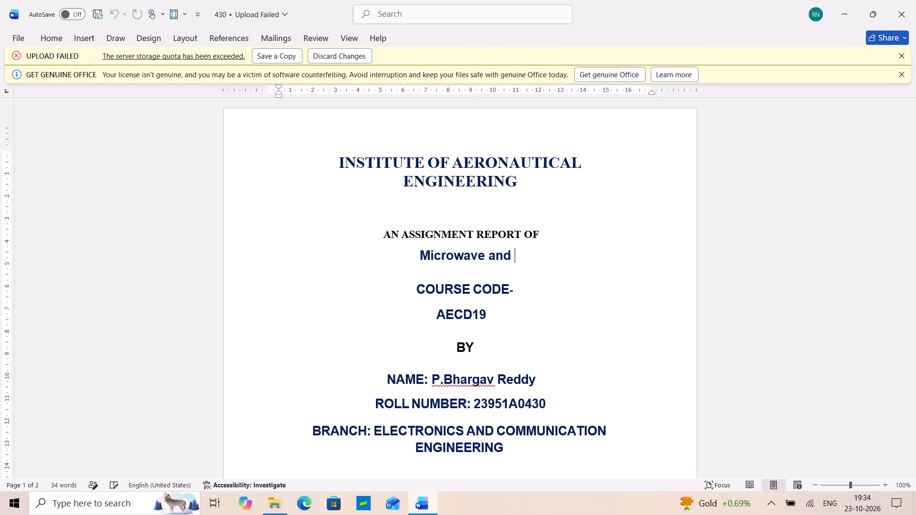
pyautogui.press('BackSpace')
pyautogui.press('BackSpace')
pyautogui.press('BackSpace')
pyautogui.press('BackSpace')
pyautogui.press('BackSpace')
pyautogui.press('BackSpace')
pyautogui.press('BackSpace')
pyautogui.press('BackSpace')
pyautogui.press('BackSpace')
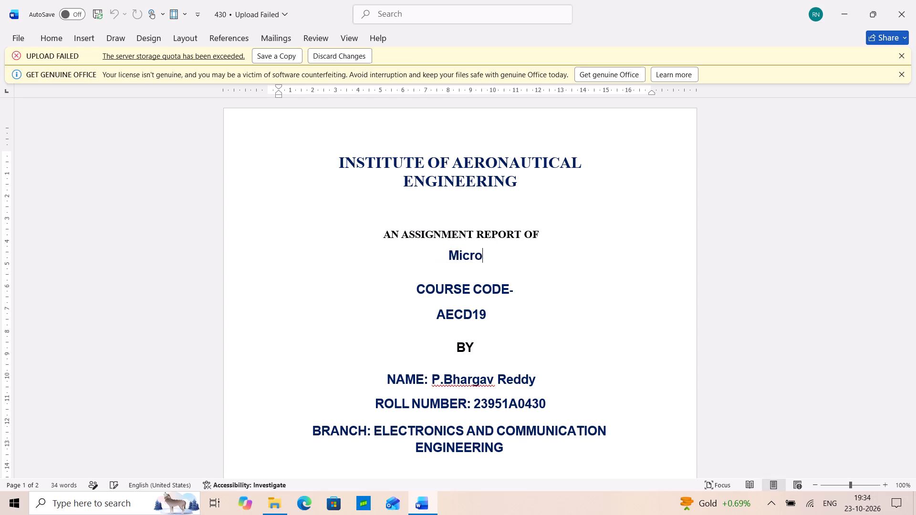
pyautogui.press('BackSpace')
pyautogui.press('BackSpace')
pyautogui.press('BackSpace')
pyautogui.press('BackSpace')
pyautogui.press('BackSpace')
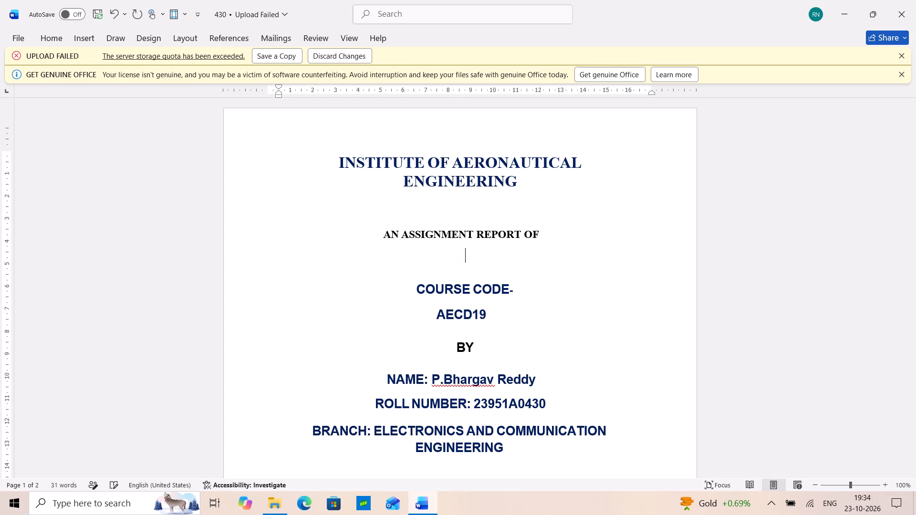
pyautogui.write('Embr')
pyautogui.press('BackSpace')
pyautogui.write('edded')
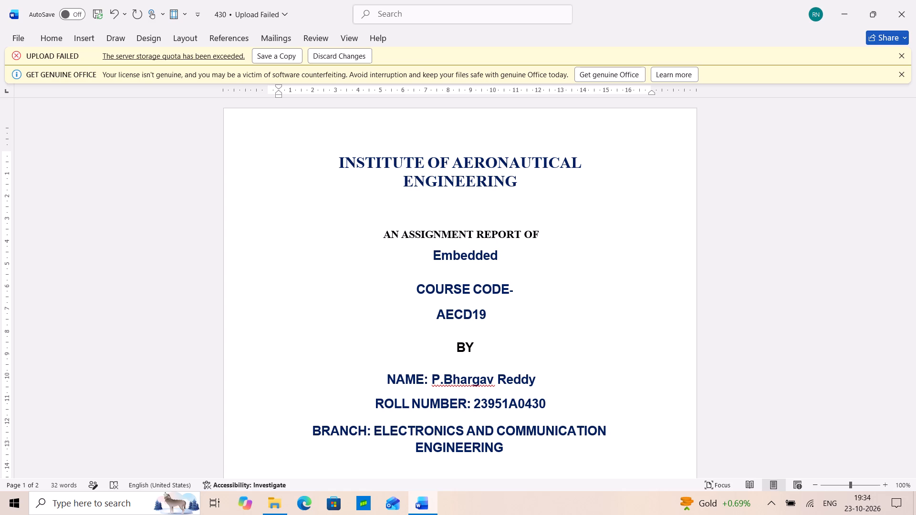
pyautogui.press('space')
pyautogui.write('Syste')
pyautogui.write('m and')
pyautogui.press('space')
pyautogui.write('Desi')
pyautogui.press('g')
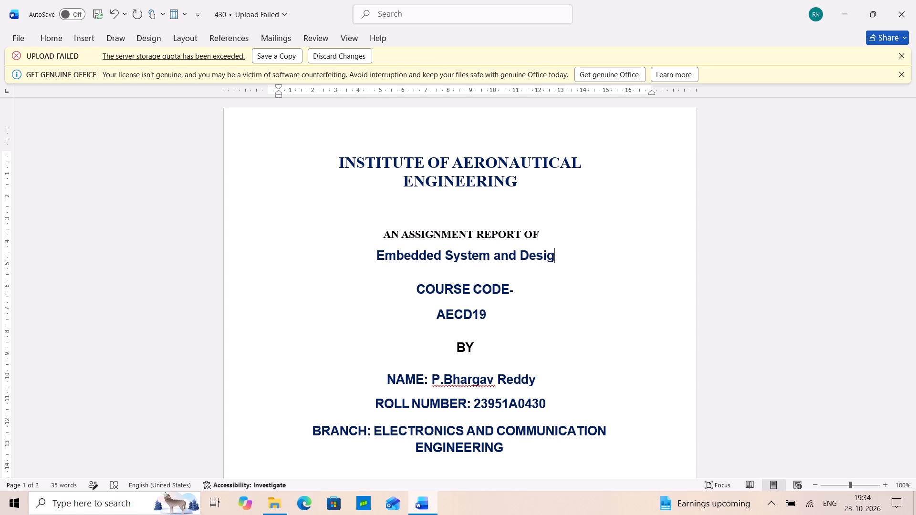
pyautogui.press('BackSpace')
pyautogui.press('BackSpace')
pyautogui.press('BackSpace')
pyautogui.press('BackSpace')
pyautogui.press('BackSpace')
pyautogui.press('BackSpace')
pyautogui.press('BackSpace')
pyautogui.press('BackSpace')
pyautogui.press('BackSpace')
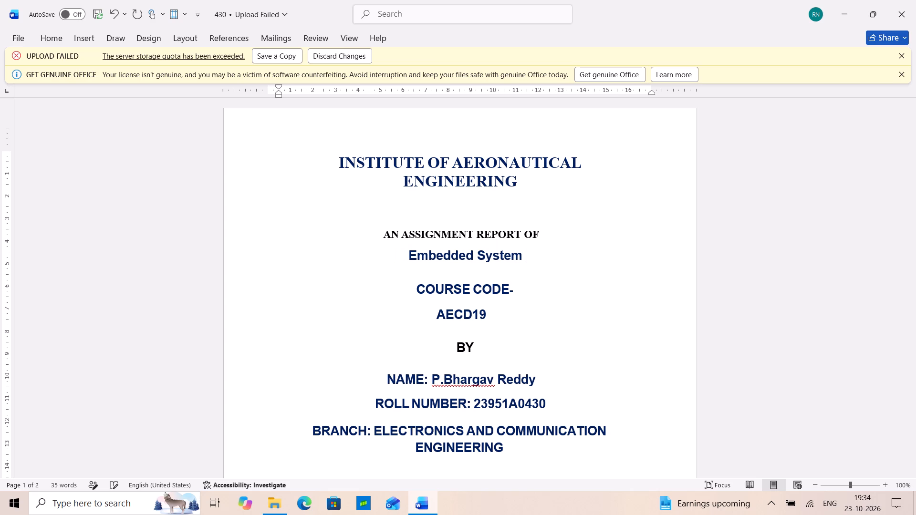
pyautogui.write('Des')
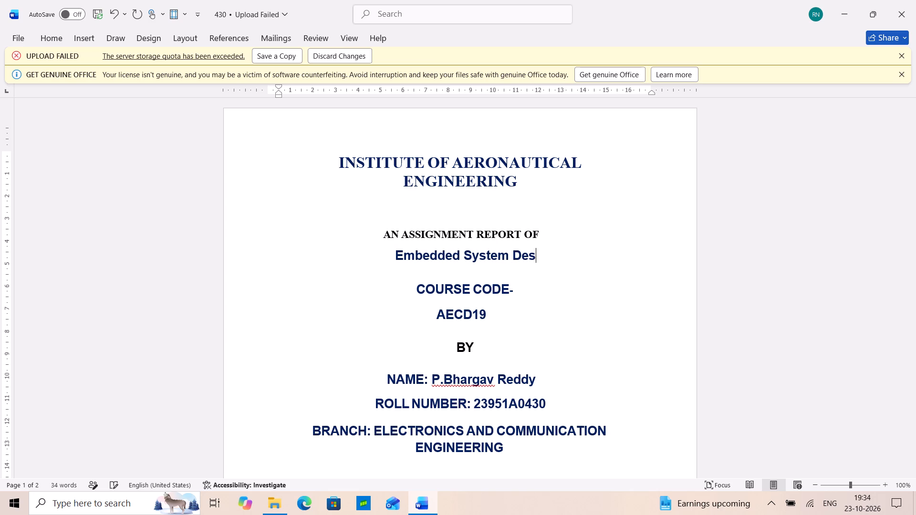
pyautogui.write('ignand')
pyautogui.press('space')
pyautogui.press('BackSpace')
pyautogui.press('BackSpace')
pyautogui.press('BackSpace')
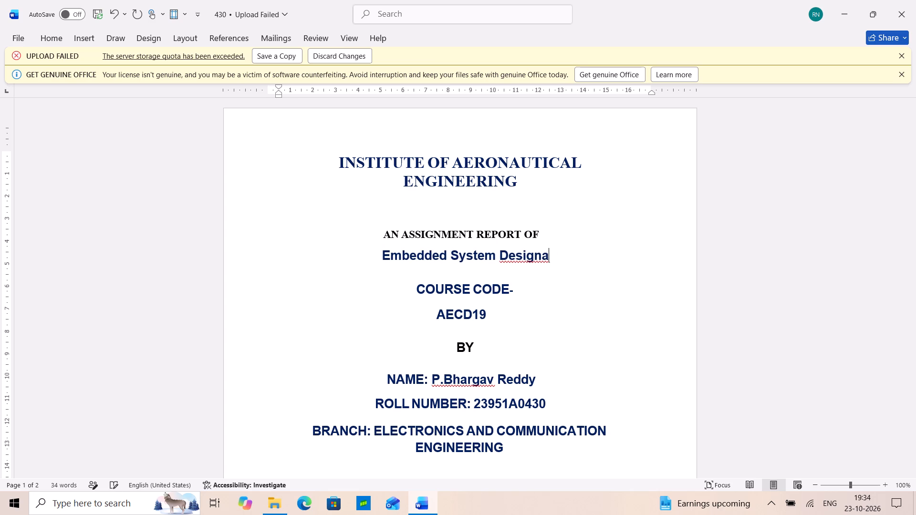
pyautogui.press('BackSpace')
pyautogui.press('space')
pyautogui.write('and Development')
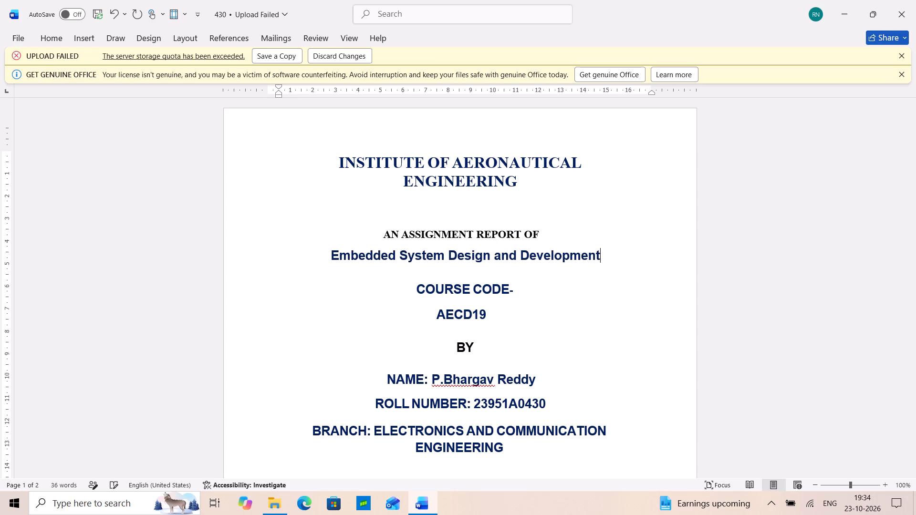
# Change the course code on the cover page to AECD47.
pyautogui.click(498, 311)
pyautogui.press('BackSpace')
pyautogui.press('BackSpace')
pyautogui.write('47')
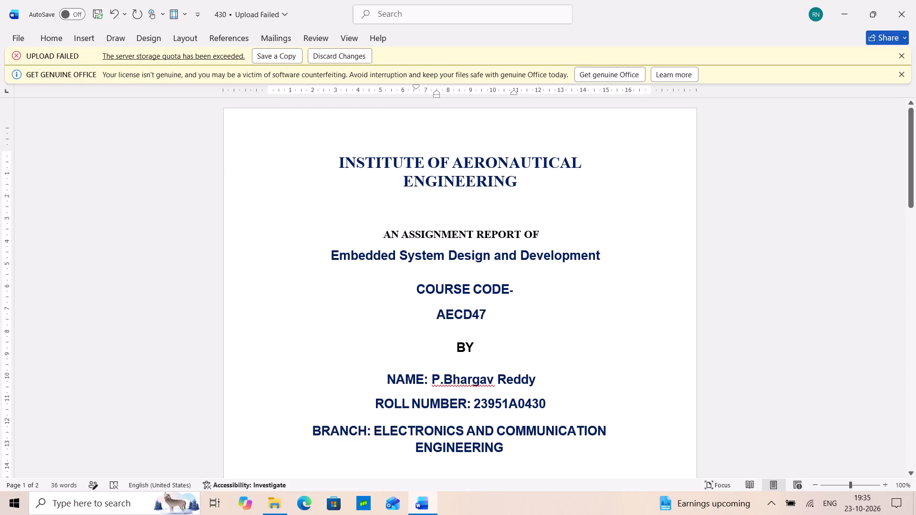
# Save a copy of the cover page as a Word document named "Embedded Attach" in the Documents folder.
pyautogui.click(8, 35)
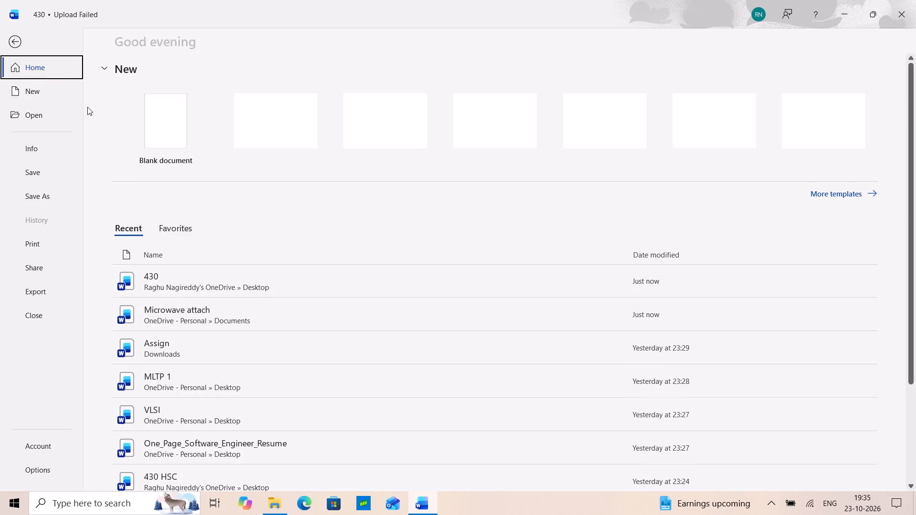
pyautogui.click(40, 199)
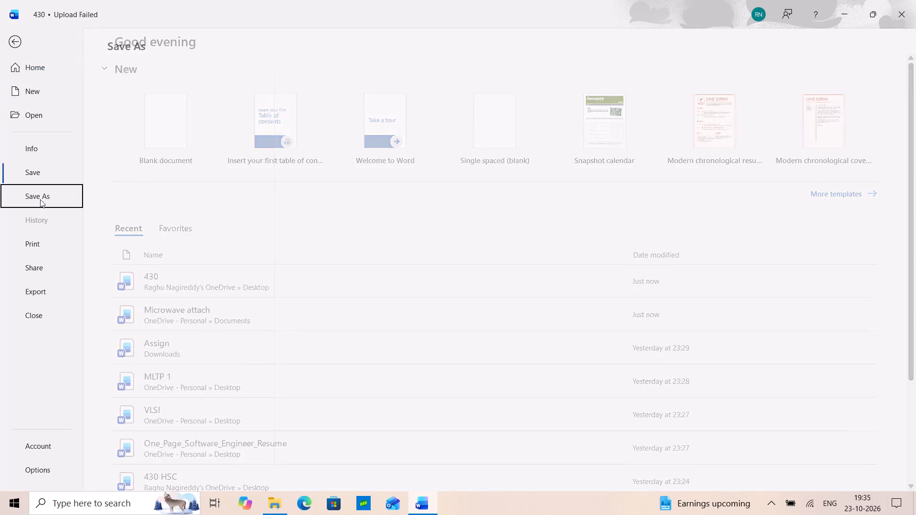
pyautogui.click(244, 263)
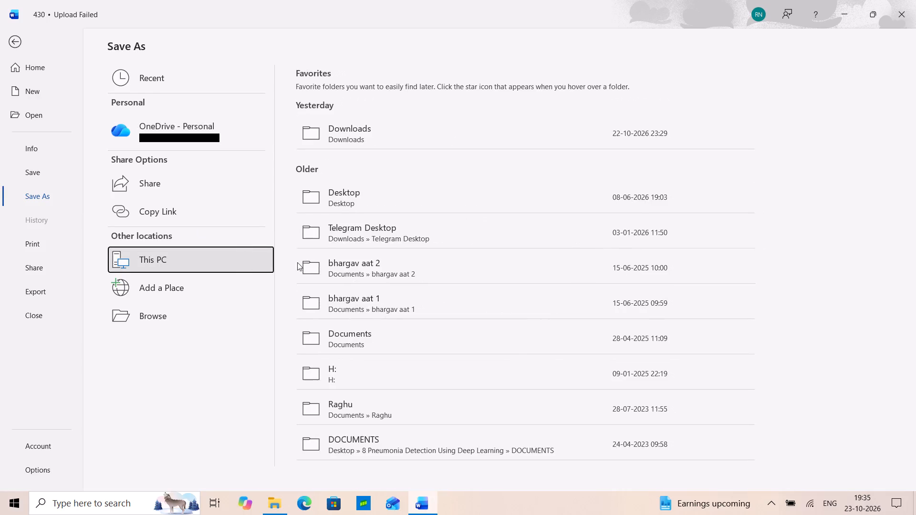
pyautogui.click(392, 337)
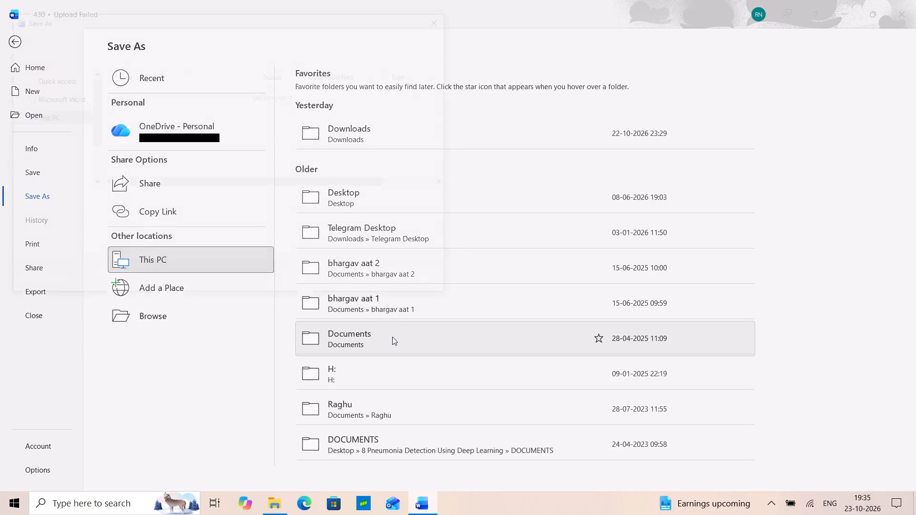
pyautogui.write('emn')
pyautogui.press('BackSpace')
pyautogui.press('BackSpace')
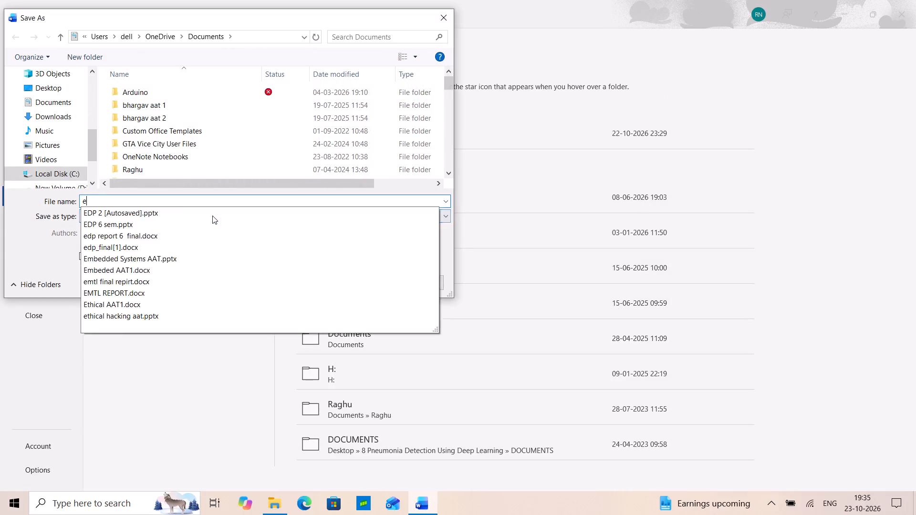
pyautogui.press('BackSpace')
pyautogui.write('Em')
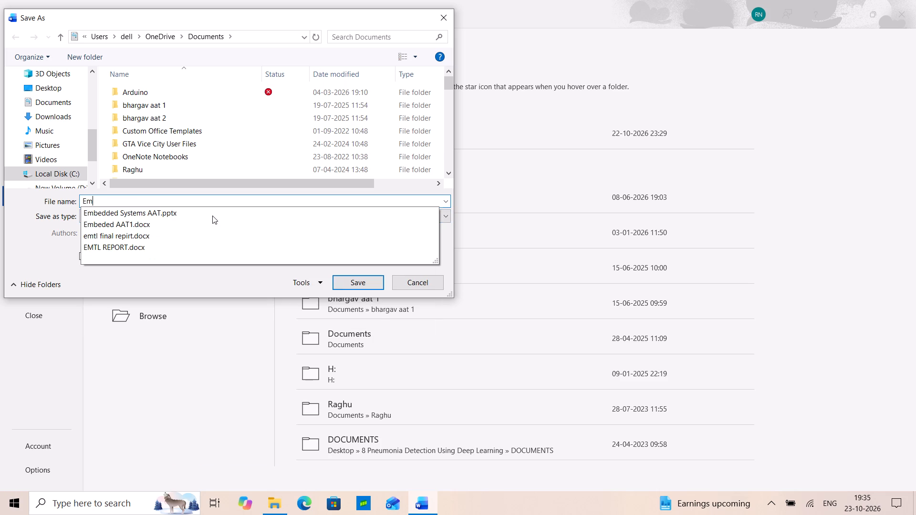
pyautogui.write('be')
pyautogui.write('dded')
pyautogui.press('space')
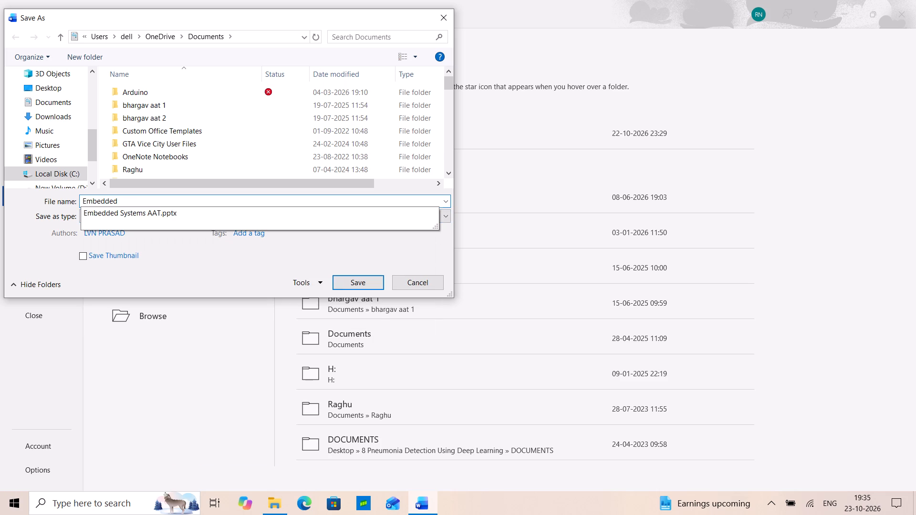
pyautogui.write('Attach')
pyautogui.press('Return')
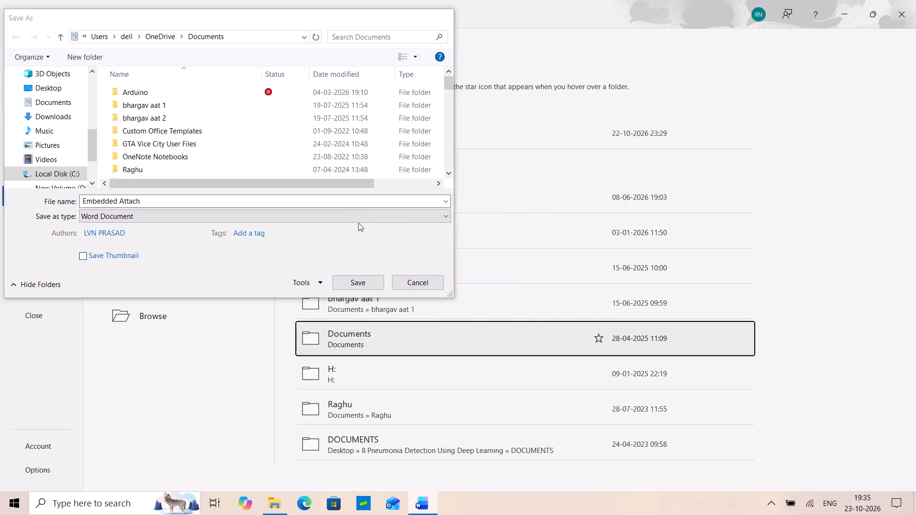
# Close the Embedded Attach document and reopen the original 430 document from the recent files in File Explorer.
pyautogui.click(902, 9)
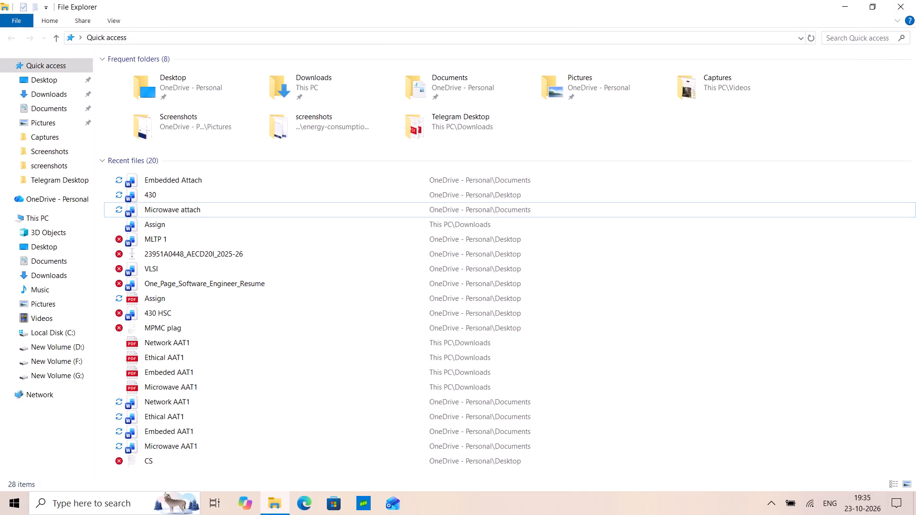
pyautogui.doubleClick(209, 199)
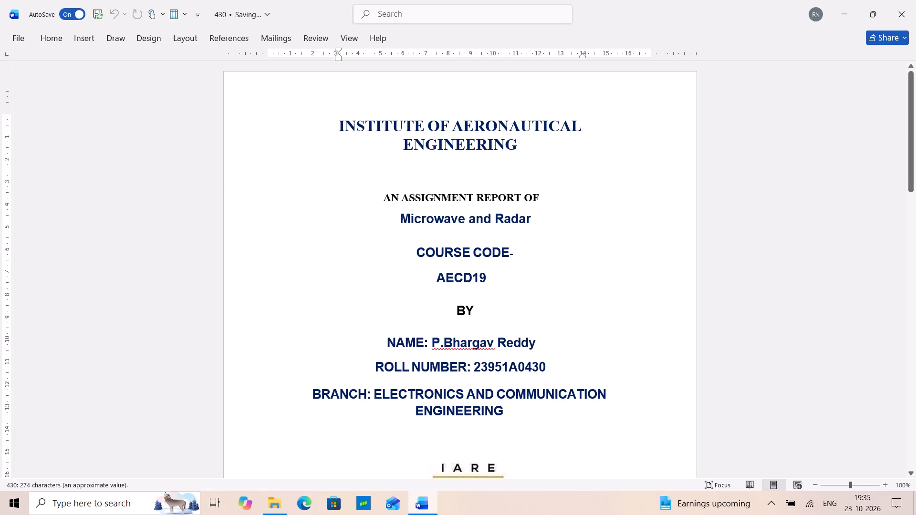
# Replace the course title under "AN ASSIGNMENT REPORT OF" with "Network Security and Cryptography".
pyautogui.click(547, 239)
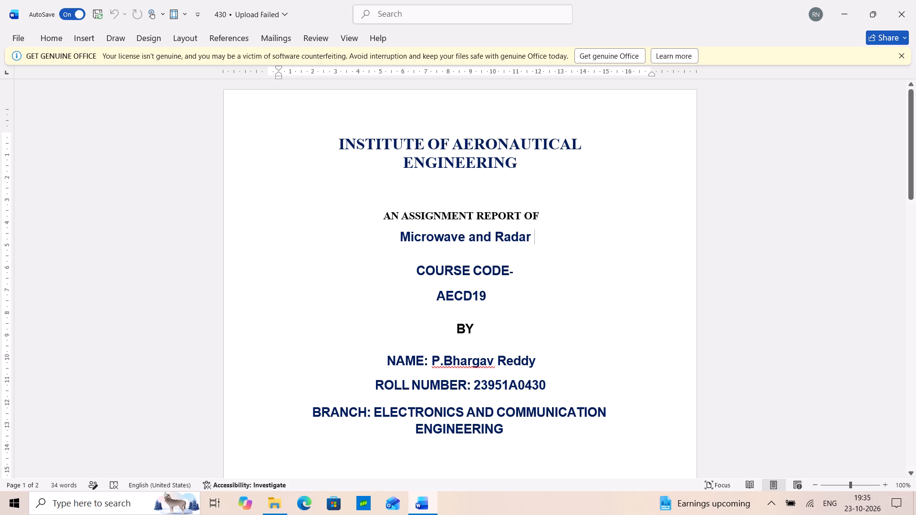
pyautogui.press('BackSpace')
pyautogui.press('BackSpace')
pyautogui.press('BackSpace')
pyautogui.press('BackSpace')
pyautogui.press('BackSpace')
pyautogui.press('BackSpace')
pyautogui.press('BackSpace')
pyautogui.press('BackSpace')
pyautogui.press('BackSpace')
pyautogui.press('BackSpace')
pyautogui.press('BackSpace')
pyautogui.press('BackSpace')
pyautogui.press('BackSpace')
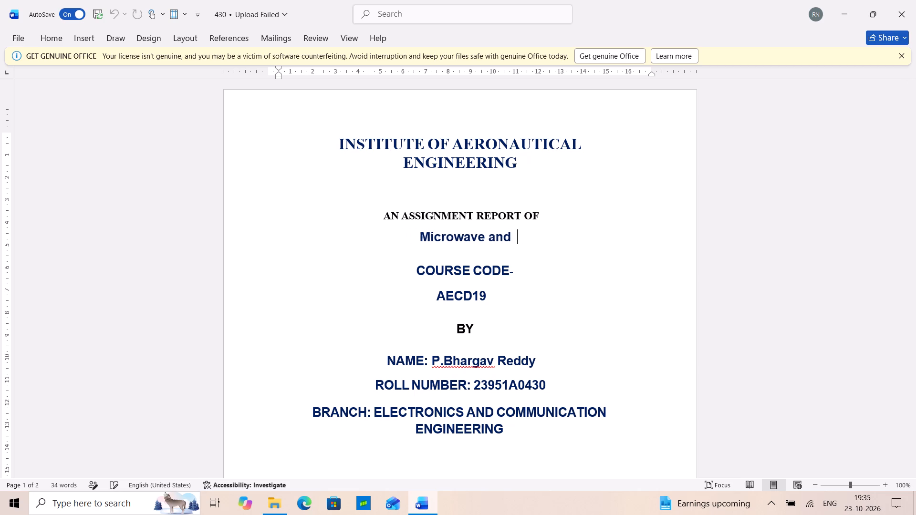
pyautogui.press('BackSpace')
pyautogui.press('BackSpace')
pyautogui.press('BackSpace')
pyautogui.press('BackSpace')
pyautogui.press('BackSpace')
pyautogui.press('BackSpace')
pyautogui.press('BackSpace')
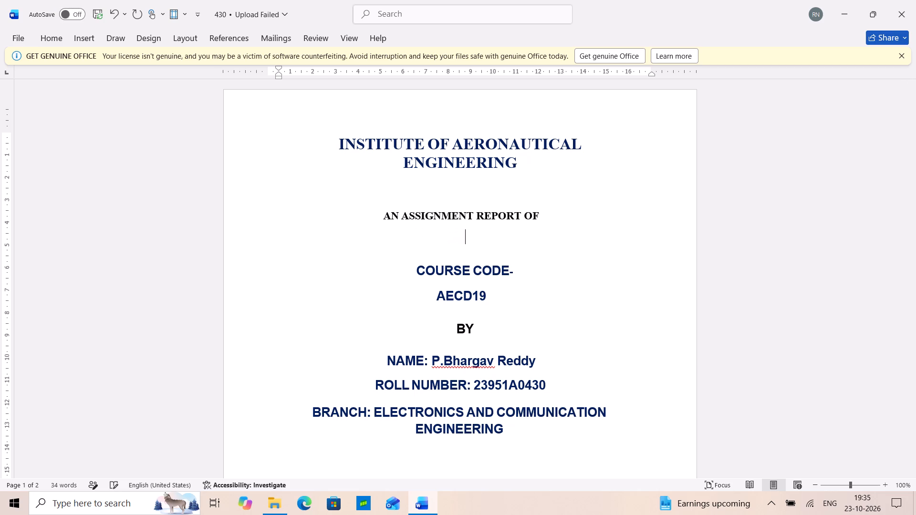
pyautogui.write('Network')
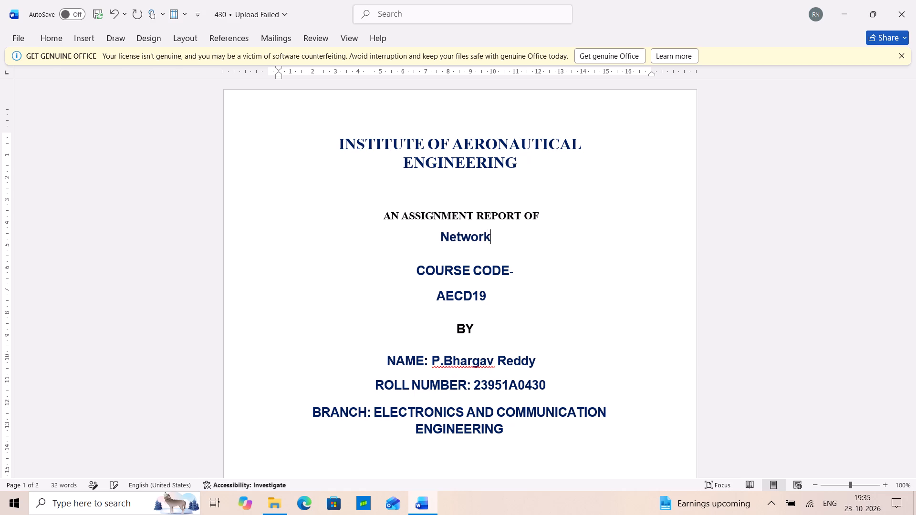
pyautogui.press('space')
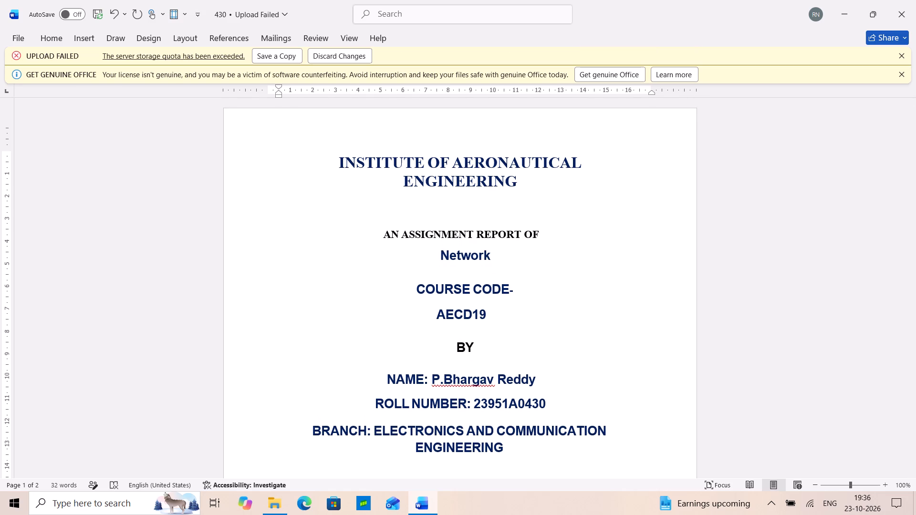
pyautogui.write('Security')
pyautogui.press('space')
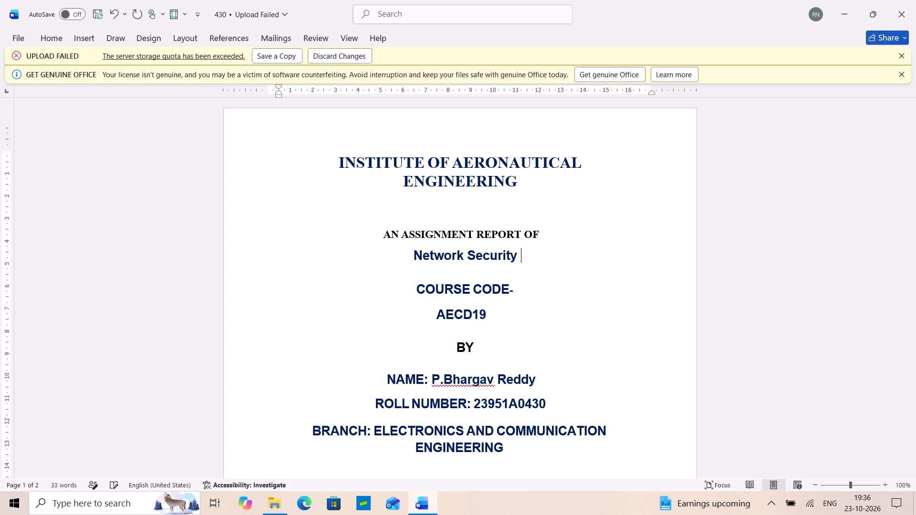
pyautogui.write('and')
pyautogui.press('space')
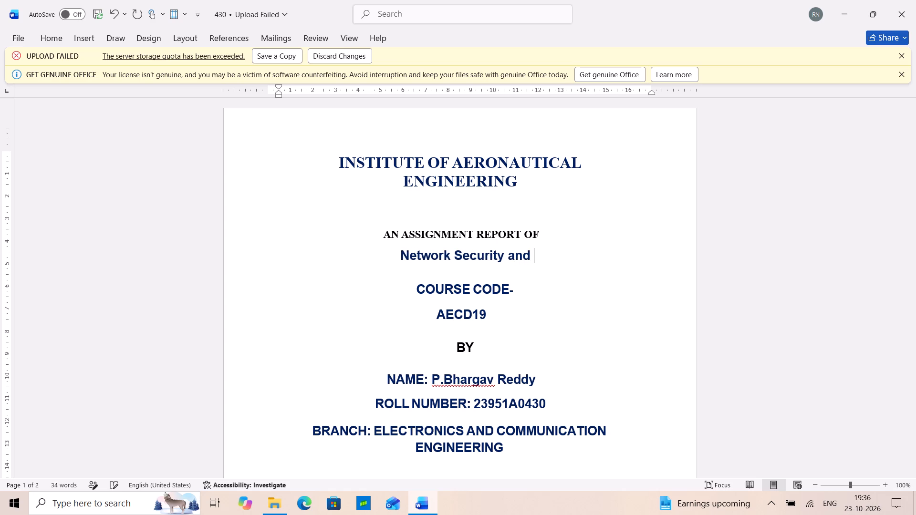
pyautogui.write('Cr')
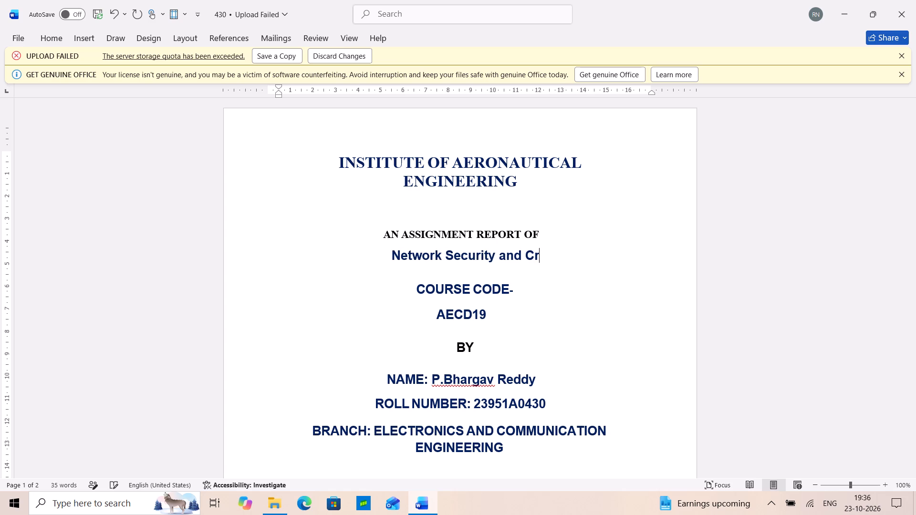
pyautogui.write('yptography')
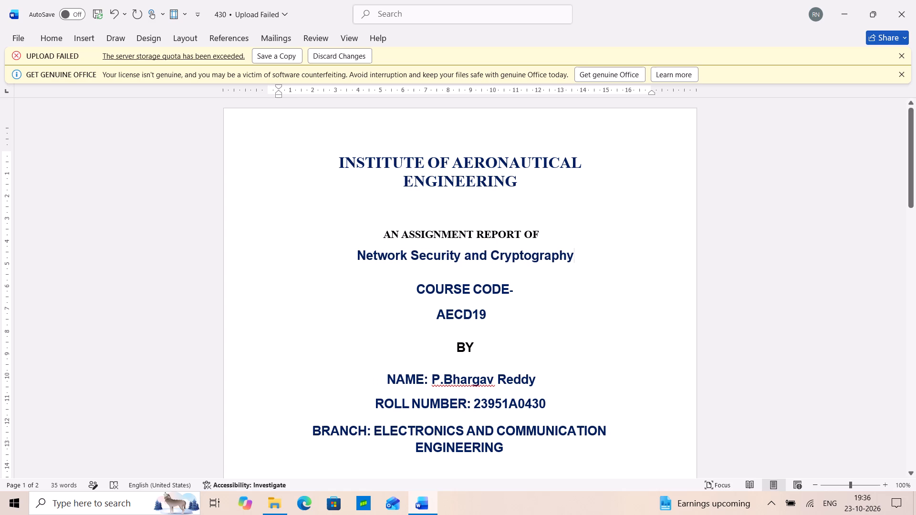
# Change the course code on the cover page to AECD48.
pyautogui.click(489, 319)
pyautogui.press('BackSpace')
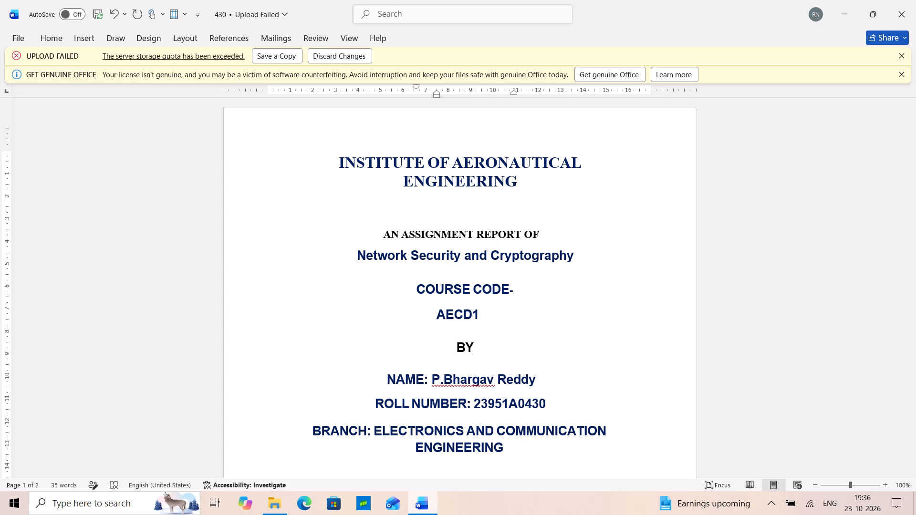
pyautogui.press('BackSpace')
pyautogui.write('48')
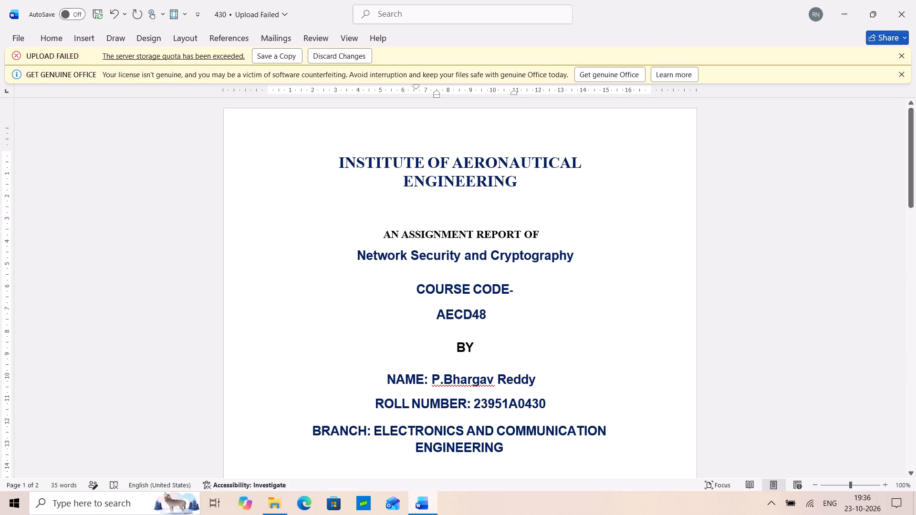
# Save a copy of the cover page as a Word document named "Network attach" in the Documents folder.
pyautogui.click(14, 41)
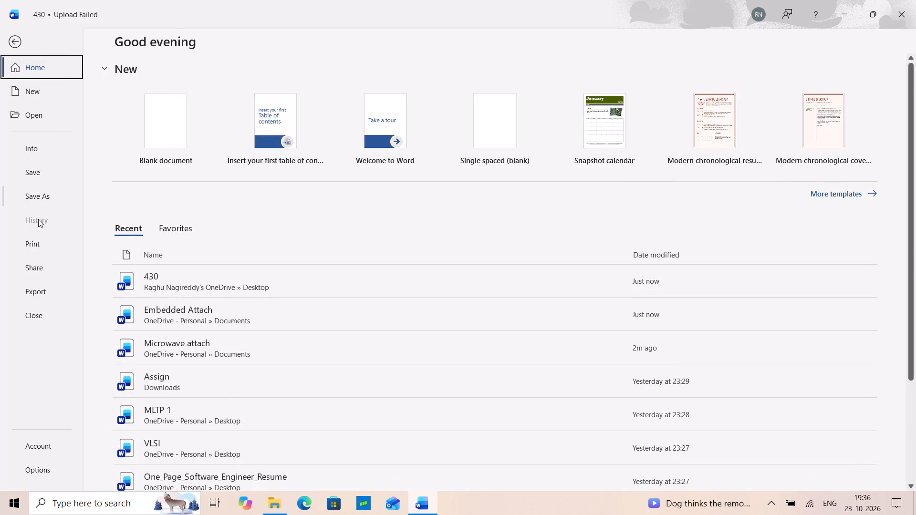
pyautogui.click(31, 198)
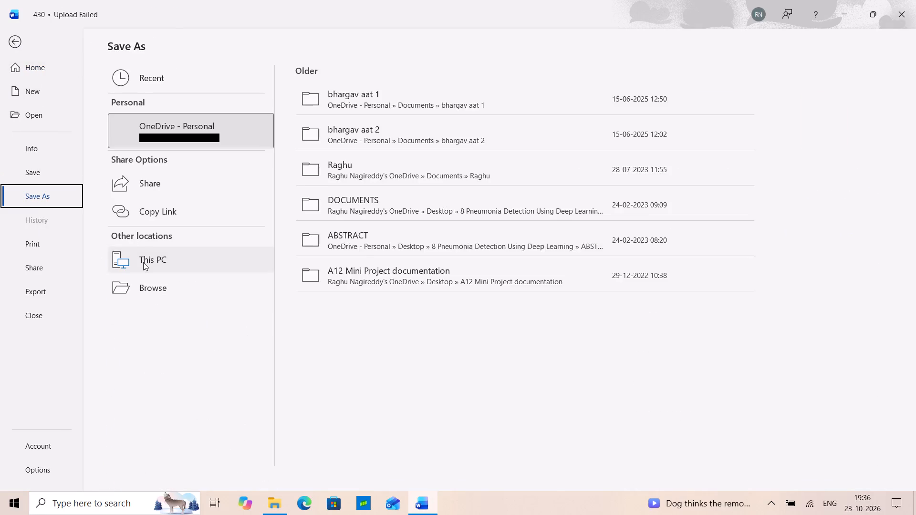
pyautogui.click(143, 262)
pyautogui.click(389, 336)
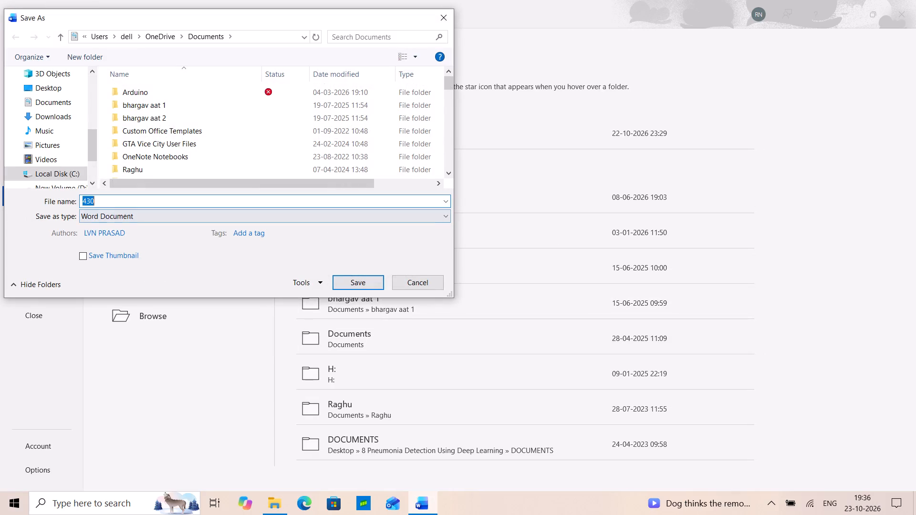
pyautogui.write('networ')
pyautogui.write('k')
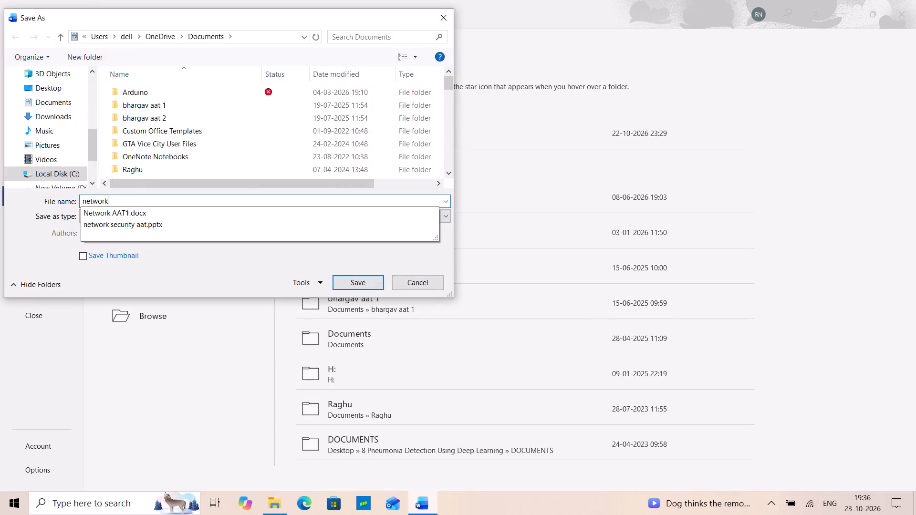
pyautogui.press('space')
pyautogui.write('atta')
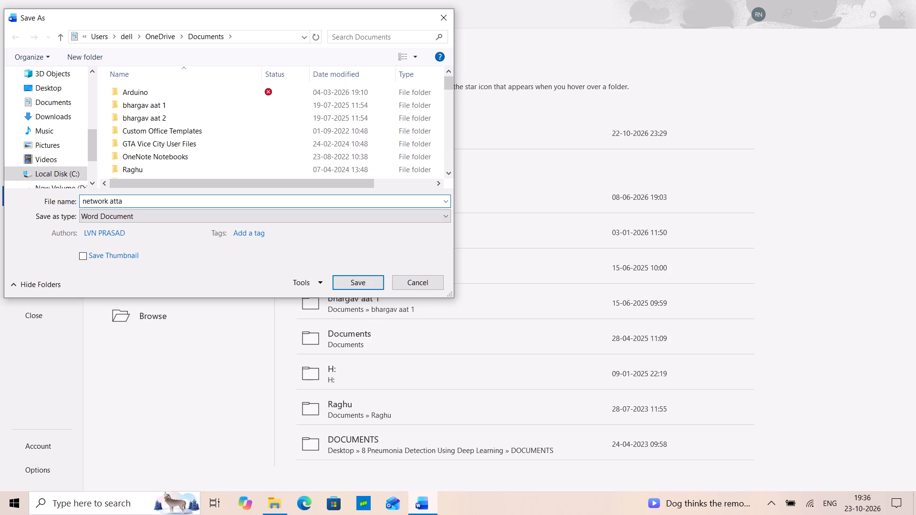
pyautogui.press('c')
pyautogui.press('h')
pyautogui.press('BackSpace')
pyautogui.press('BackSpace')
pyautogui.press('BackSpace')
pyautogui.press('BackSpace')
pyautogui.press('BackSpace')
pyautogui.press('BackSpace')
pyautogui.press('BackSpace')
pyautogui.press('BackSpace')
pyautogui.press('BackSpace')
pyautogui.press('BackSpace')
pyautogui.press('BackSpace')
pyautogui.press('BackSpace')
pyautogui.press('BackSpace')
pyautogui.press('BackSpace')
pyautogui.press('BackSpace')
pyautogui.press('BackSpace')
pyautogui.press('BackSpace')
pyautogui.press('BackSpace')
pyautogui.press('BackSpace')
pyautogui.write('Net')
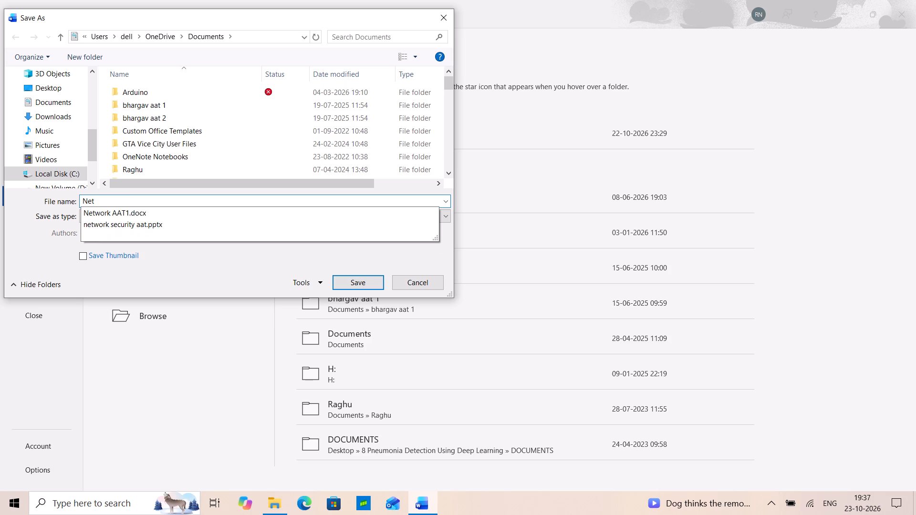
pyautogui.write('wo')
pyautogui.write('rk attach')
pyautogui.press('Return')
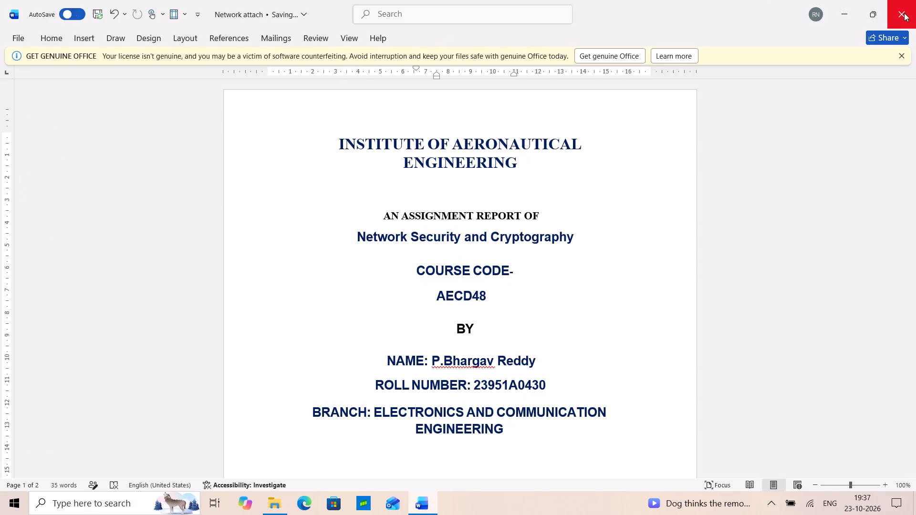
# Close the Network attach document and reopen the original 430 document from the recent files in File Explorer.
pyautogui.click(904, 12)
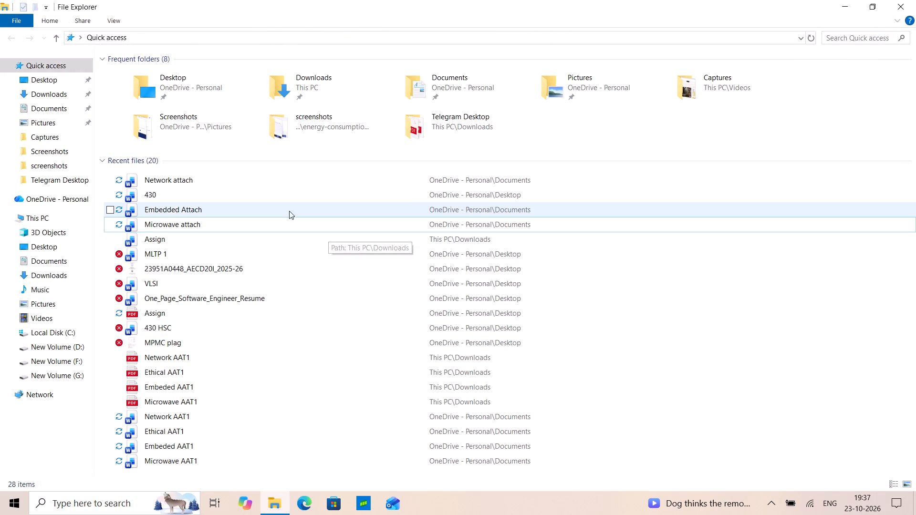
pyautogui.doubleClick(281, 195)
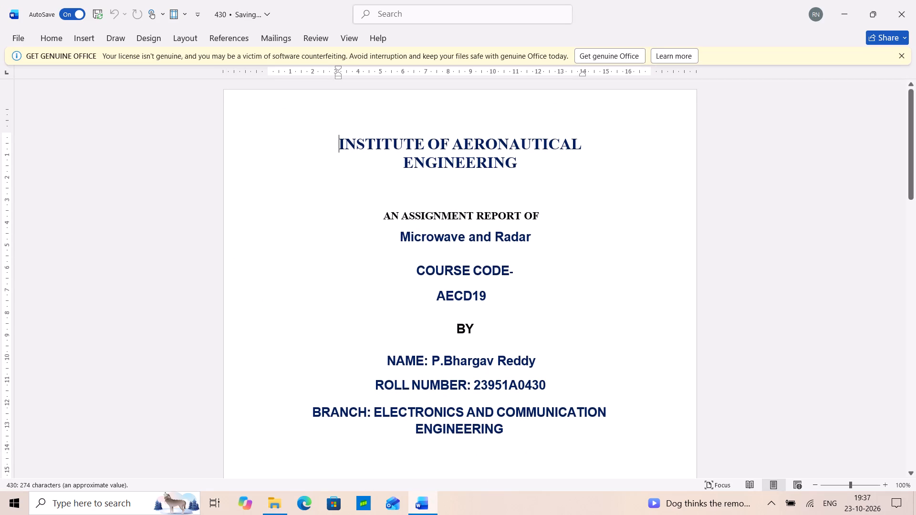
# Replace the course title under "AN ASSIGNMENT REPORT OF" with "Ethical Hacking and Cyber Defense".
pyautogui.click(531, 237)
pyautogui.click(536, 258)
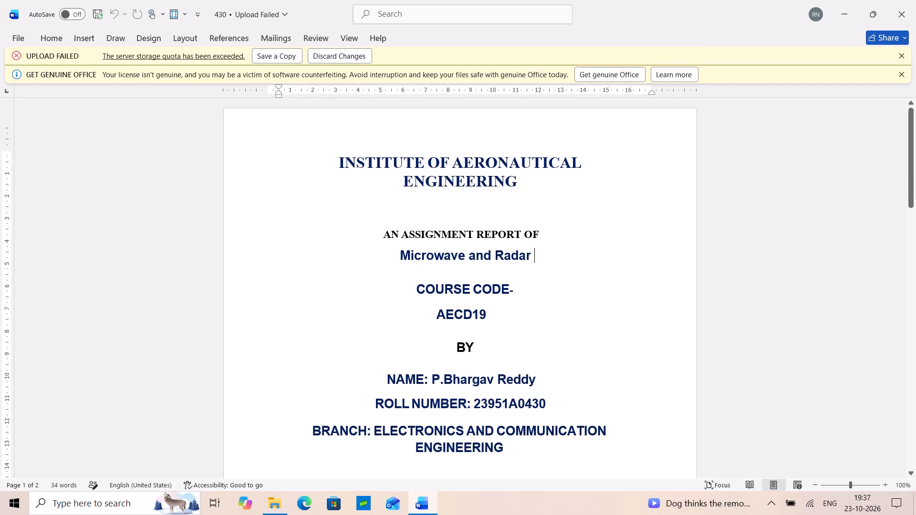
pyautogui.press('BackSpace')
pyautogui.press('BackSpace')
pyautogui.press('BackSpace')
pyautogui.press('BackSpace')
pyautogui.press('BackSpace')
pyautogui.press('BackSpace')
pyautogui.press('BackSpace')
pyautogui.press('BackSpace')
pyautogui.press('BackSpace')
pyautogui.press('BackSpace')
pyautogui.press('BackSpace')
pyautogui.press('BackSpace')
pyautogui.press('BackSpace')
pyautogui.press('BackSpace')
pyautogui.press('BackSpace')
pyautogui.press('BackSpace')
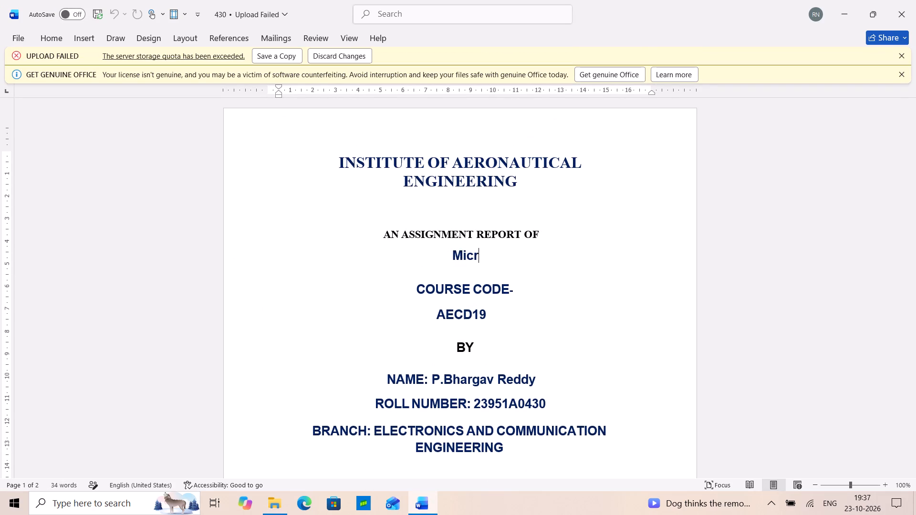
pyautogui.press('BackSpace')
pyautogui.press('BackSpace')
pyautogui.press('BackSpace')
pyautogui.press('BackSpace')
pyautogui.write('Ehi')
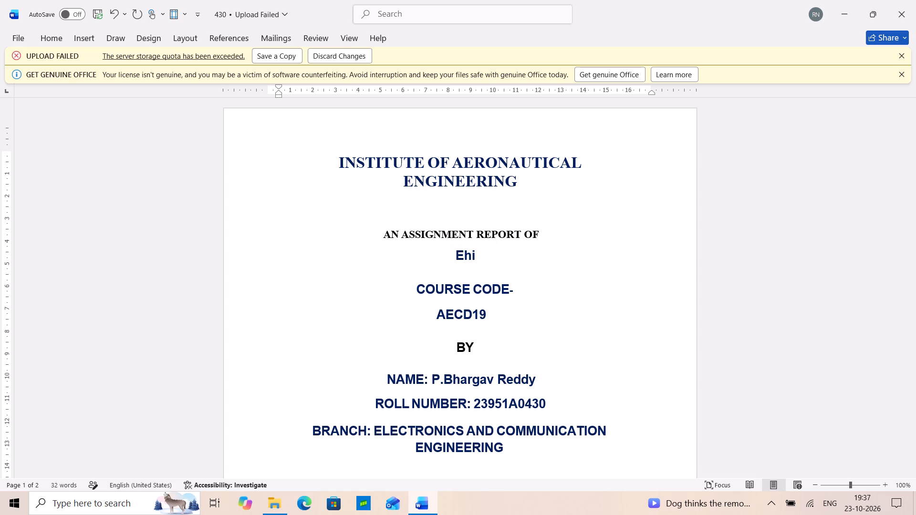
pyautogui.press('BackSpace')
pyautogui.press('BackSpace')
pyautogui.write('thical')
pyautogui.press('space')
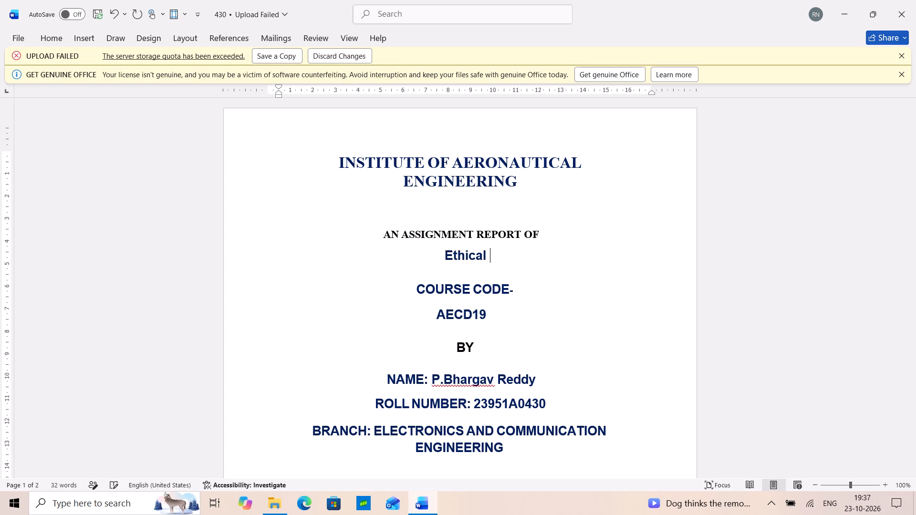
pyautogui.write('Hac')
pyautogui.write('king')
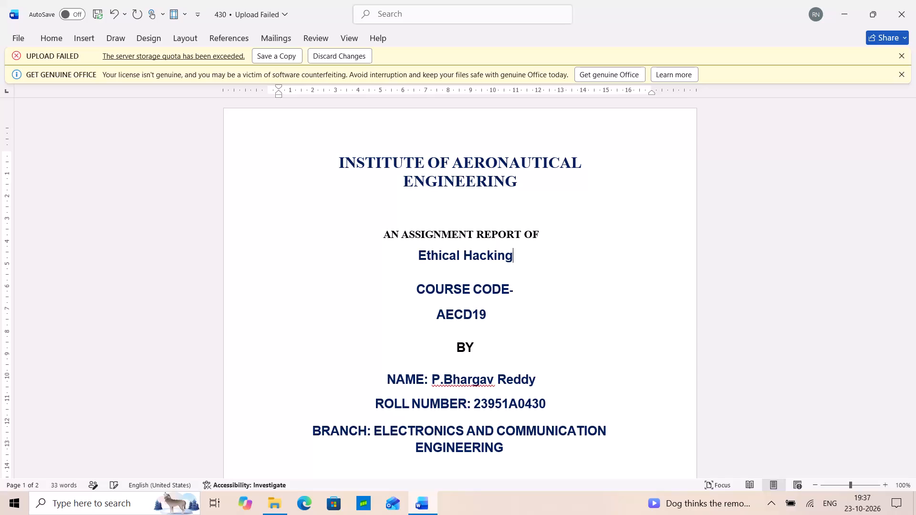
pyautogui.press('space')
pyautogui.write('and')
pyautogui.press('space')
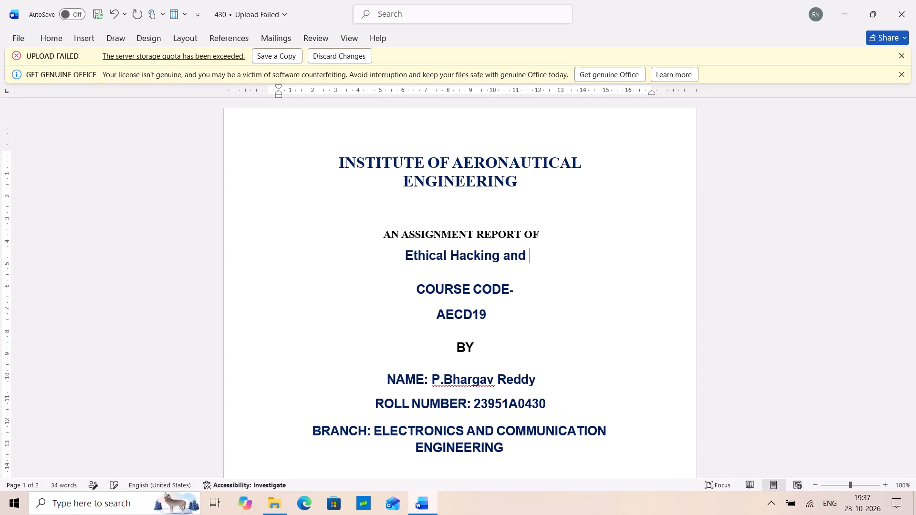
pyautogui.hotkey('shift', 'c')
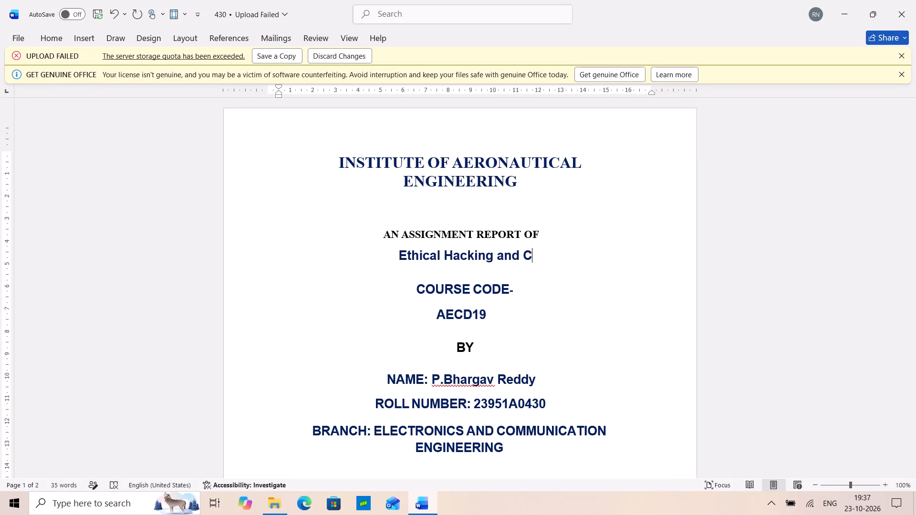
pyautogui.write('yb')
pyautogui.write('er')
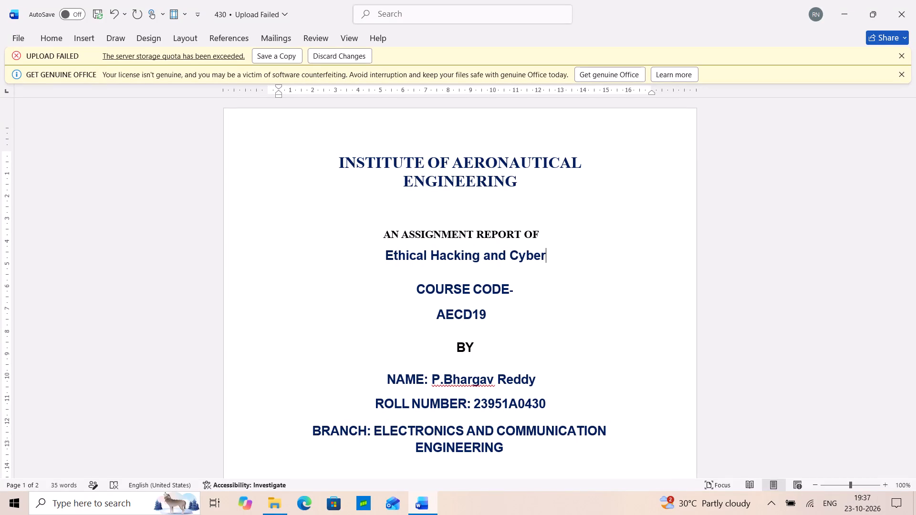
pyautogui.press('space')
pyautogui.write('Defense')
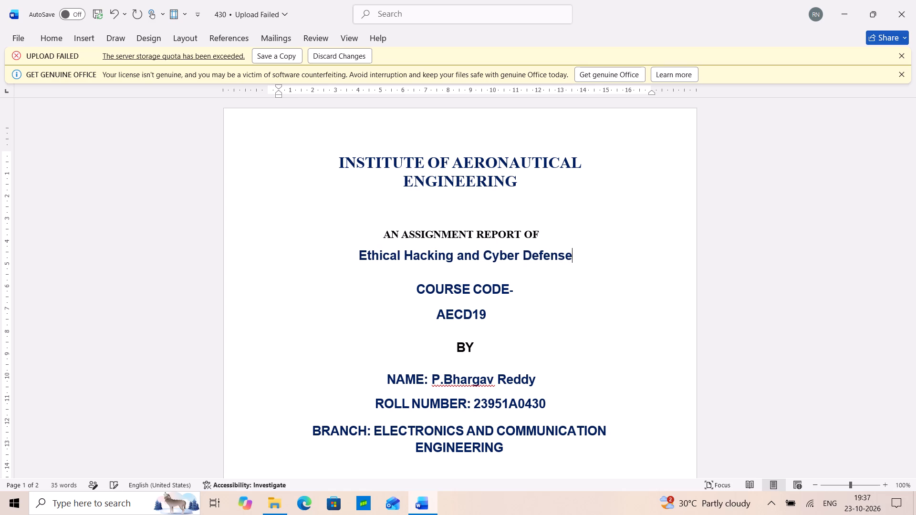
# Change the course code on the cover page to ACSD53.
pyautogui.click(488, 317)
pyautogui.press('BackSpace')
pyautogui.press('BackSpace')
pyautogui.press('BackSpace')
pyautogui.press('BackSpace')
pyautogui.press('BackSpace')
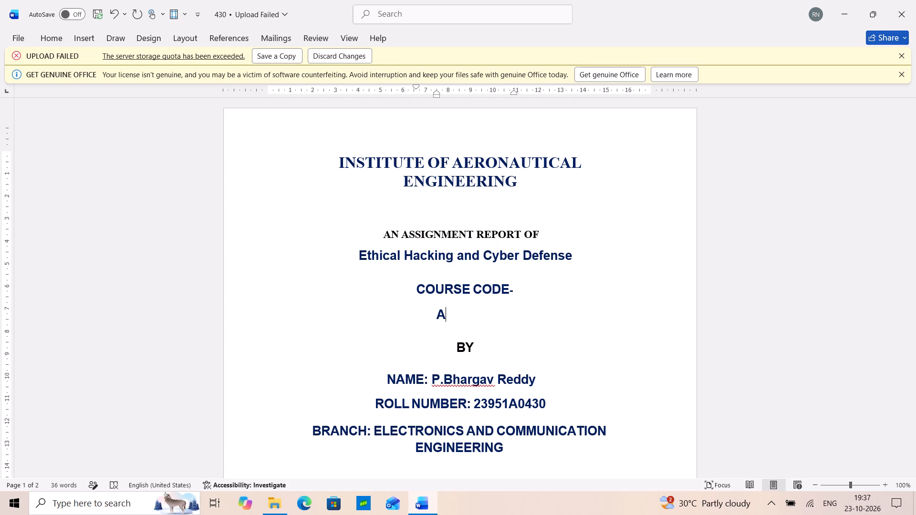
pyautogui.write('CSD')
pyautogui.write('53')
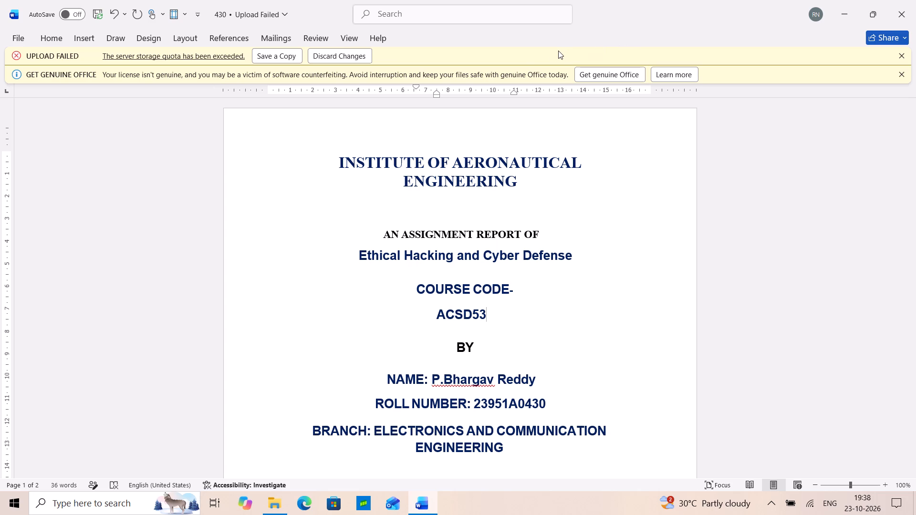
# Save a copy of the cover page as a Word document named "Ethical attach" in the Documents folder.
pyautogui.click(17, 35)
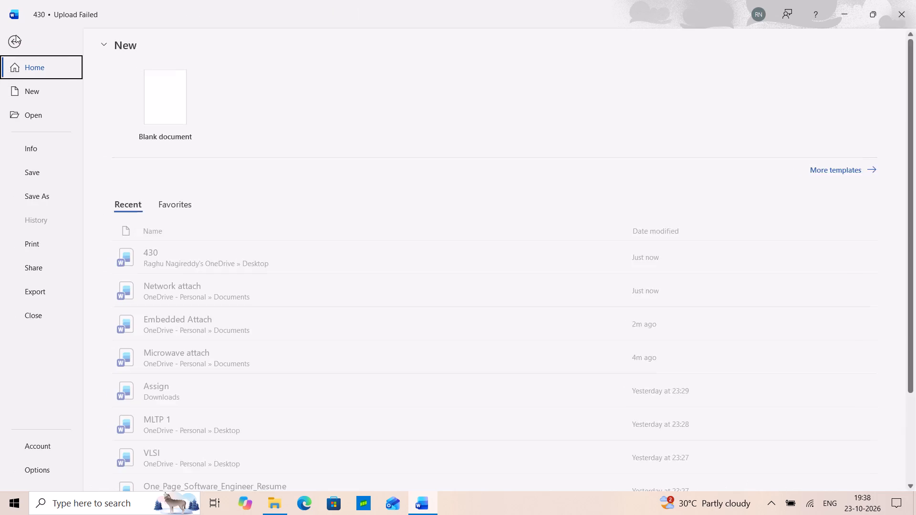
pyautogui.click(44, 196)
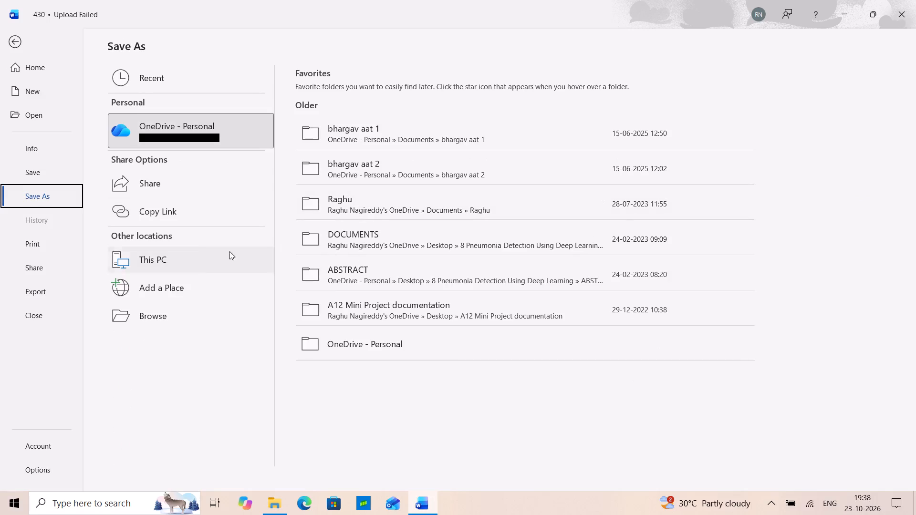
pyautogui.click(205, 256)
pyautogui.click(371, 330)
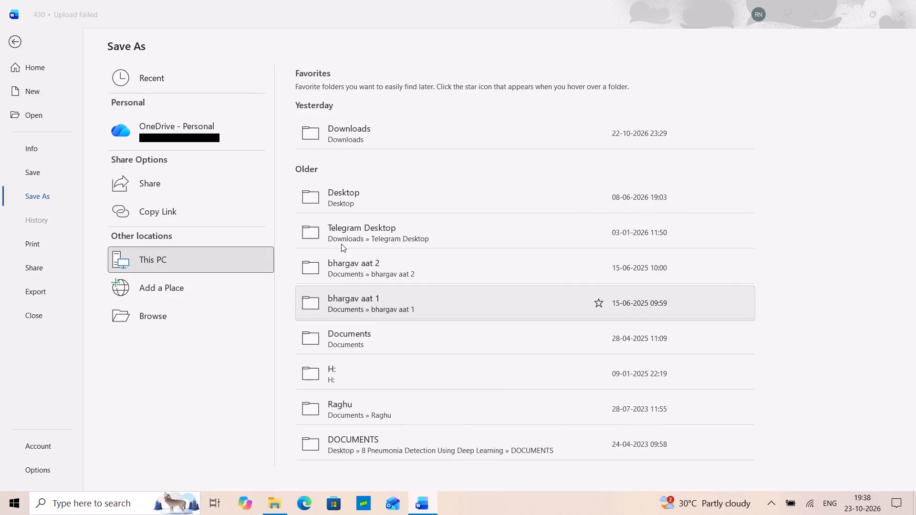
pyautogui.write('Ethical attach')
pyautogui.press('Return')
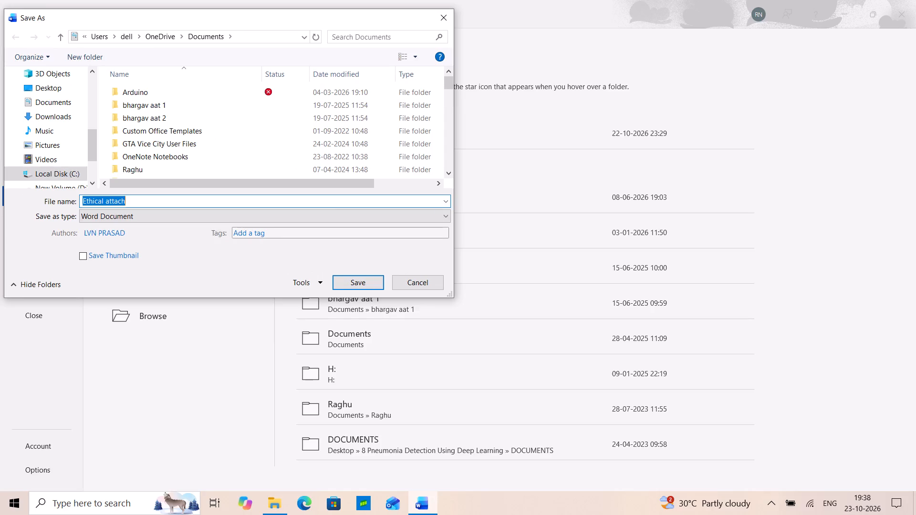
pyautogui.scroll(-6, 31, 514)
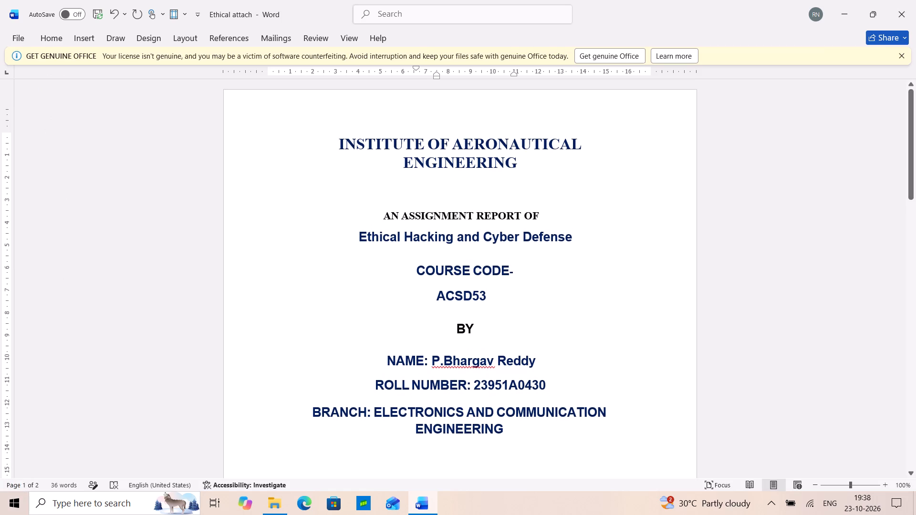
# Close the Ethical attach document and the File Explorer window behind it.
pyautogui.click(910, 19)
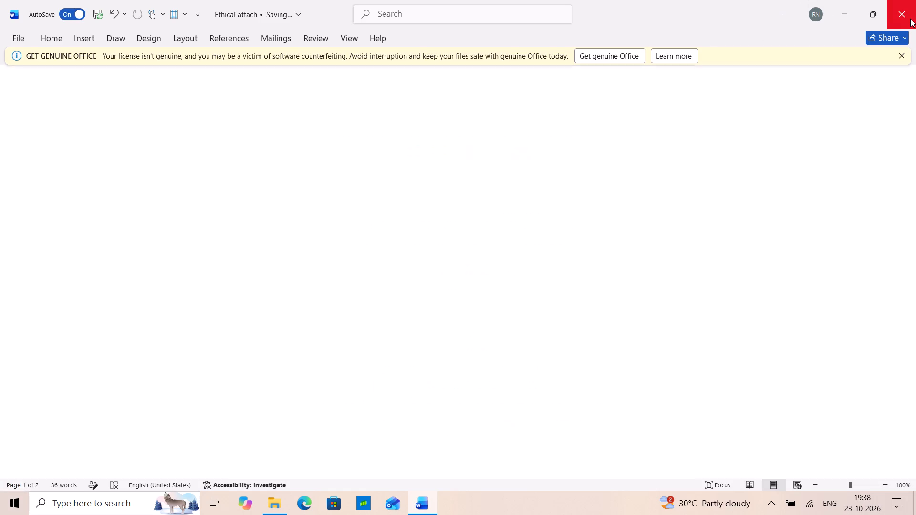
pyautogui.click(915, 1)
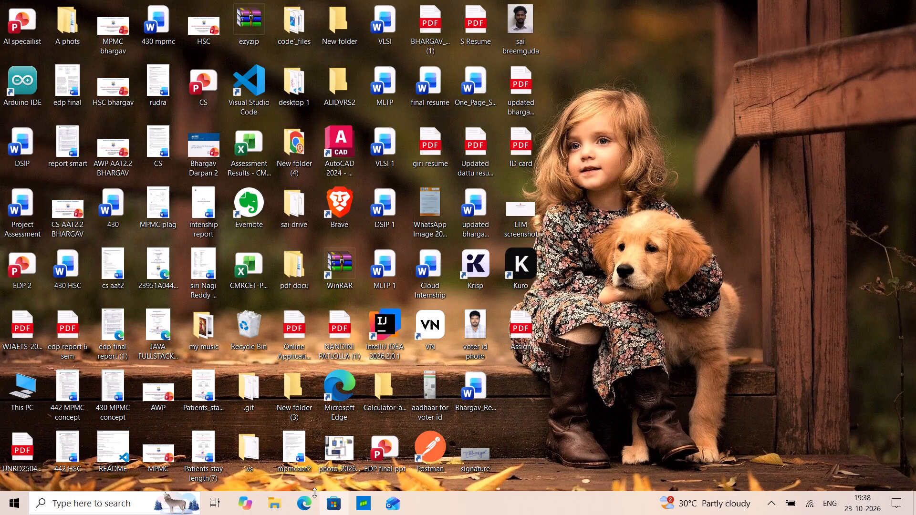
# Reopen the Ethical, Network, Microwave and Embedded attach documents one by one from File Explorer's recent files to check their cover pages, closing each.
pyautogui.doubleClick(278, 503)
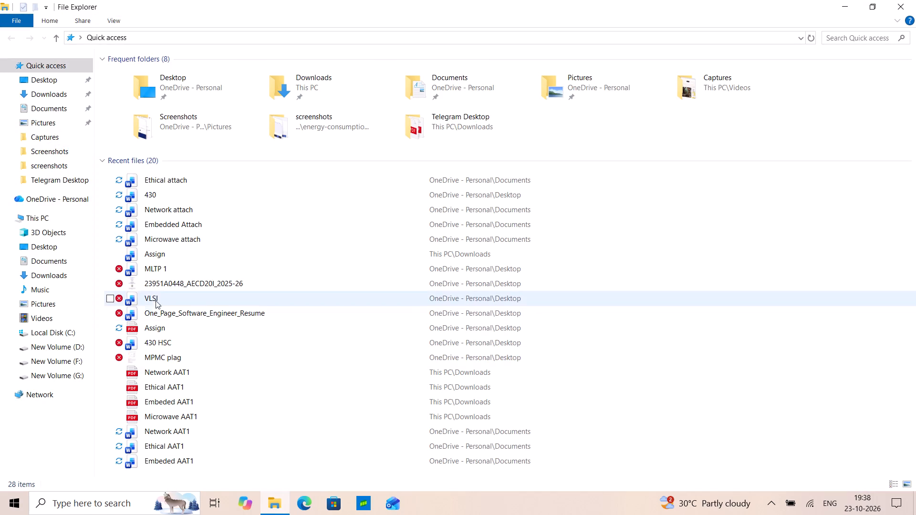
pyautogui.doubleClick(194, 185)
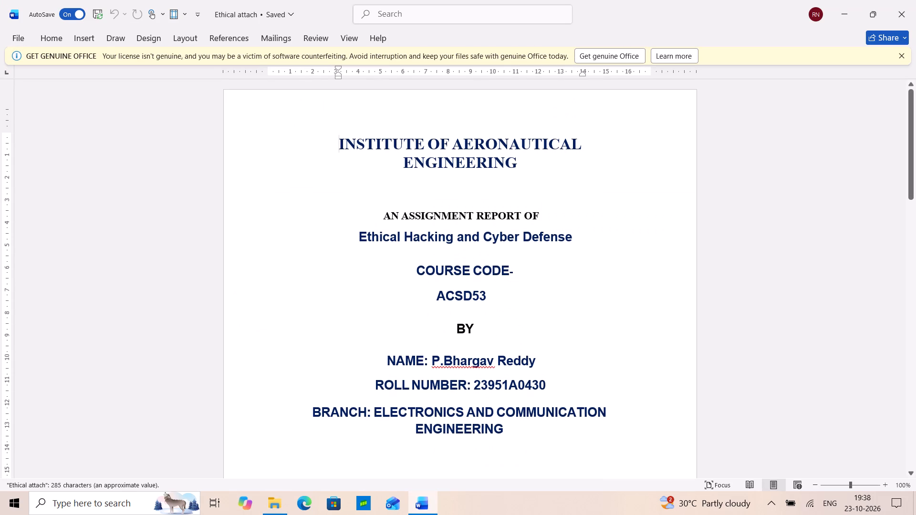
pyautogui.click(914, 7)
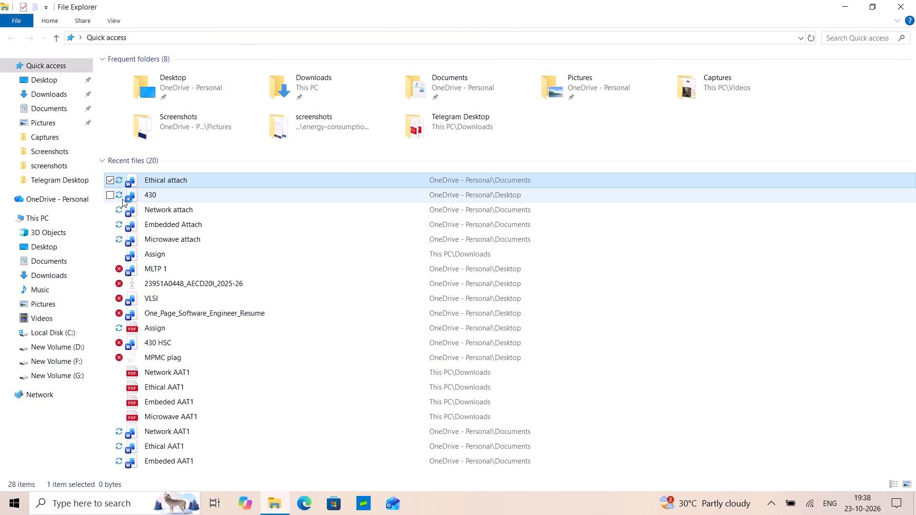
pyautogui.doubleClick(127, 212)
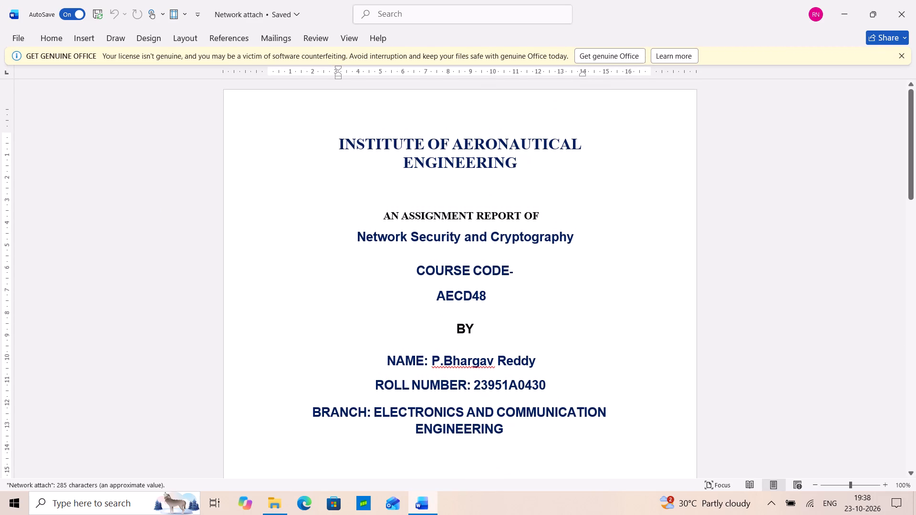
pyautogui.click(898, 12)
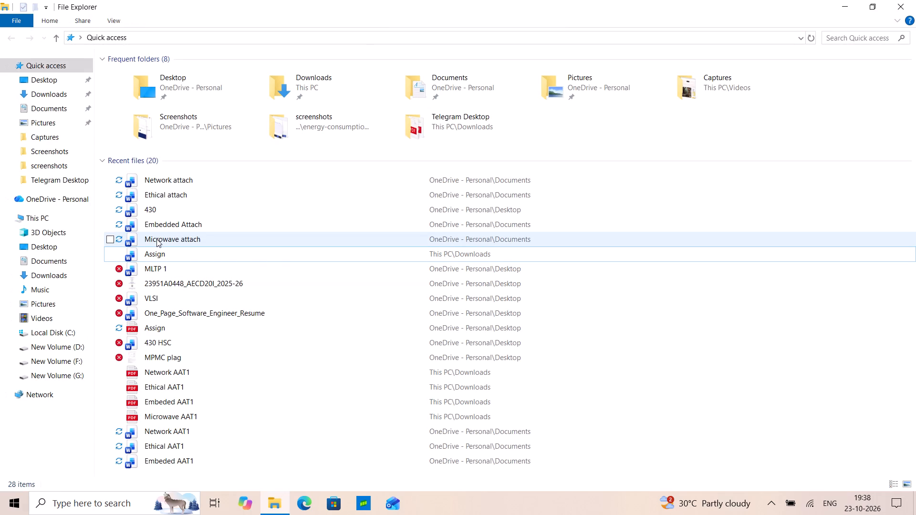
pyautogui.doubleClick(156, 239)
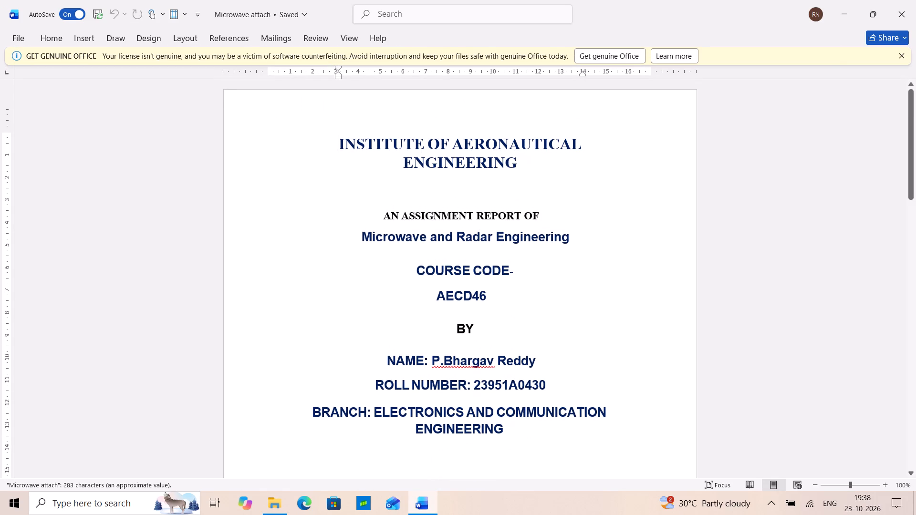
pyautogui.click(895, 17)
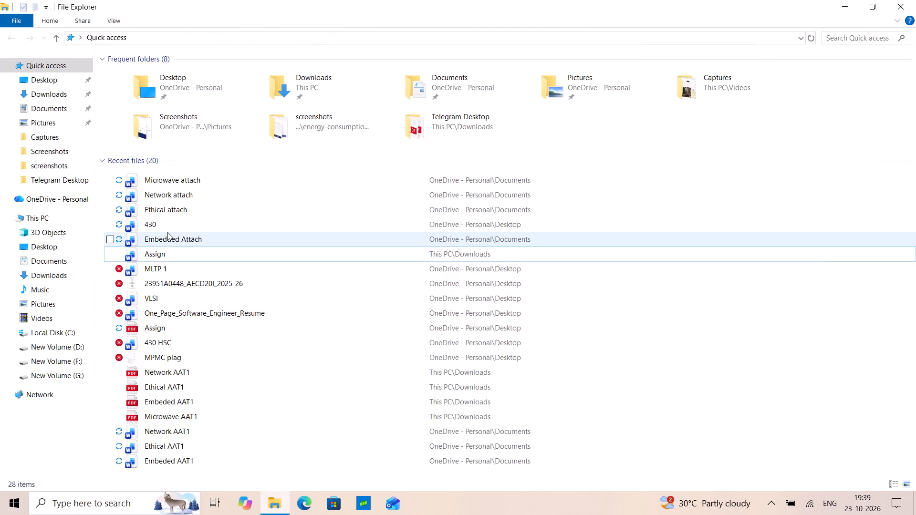
pyautogui.doubleClick(167, 234)
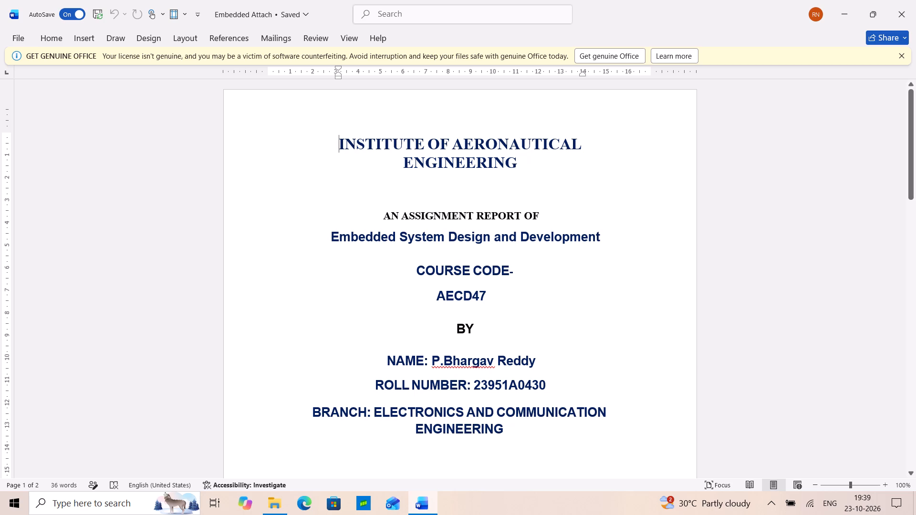
pyautogui.scroll(-8, 410, 402)
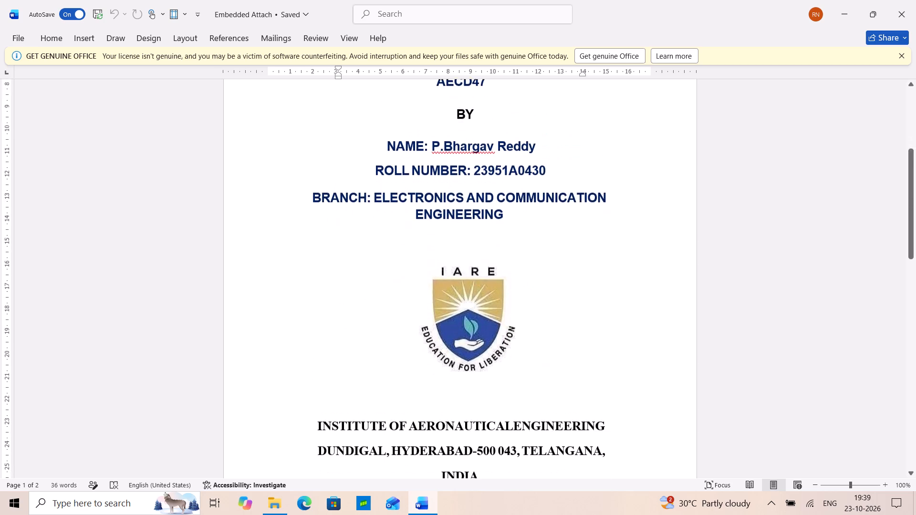
pyautogui.scroll(-1, 417, 398)
pyautogui.click(914, 4)
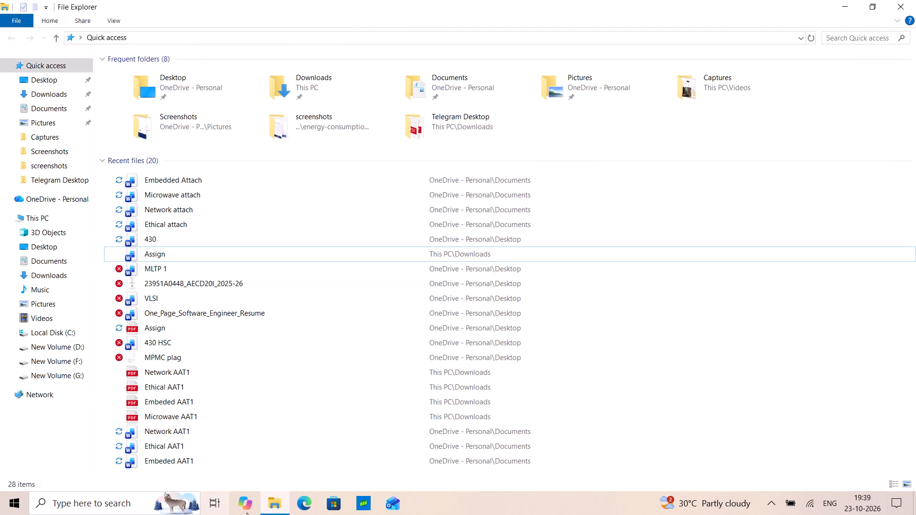
# Minimize File Explorer and launch Google Chrome from Windows search.
pyautogui.click(848, 10)
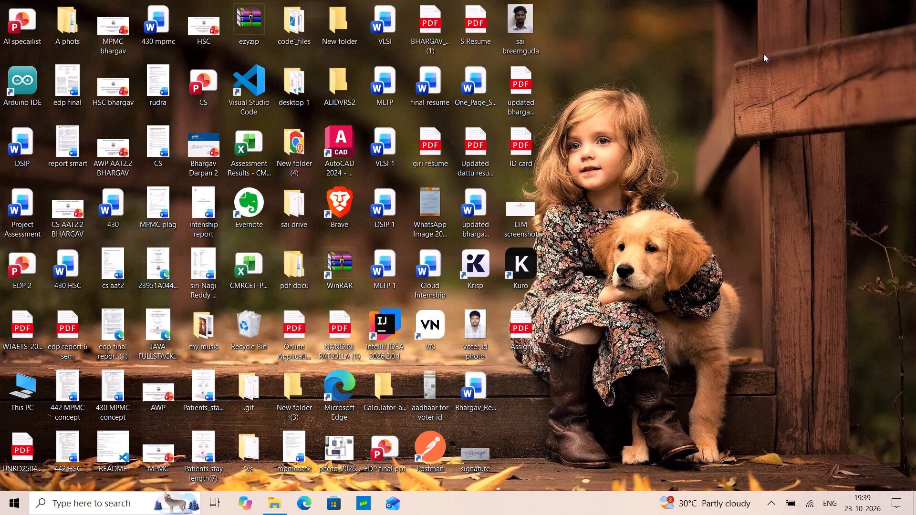
pyautogui.click(117, 514)
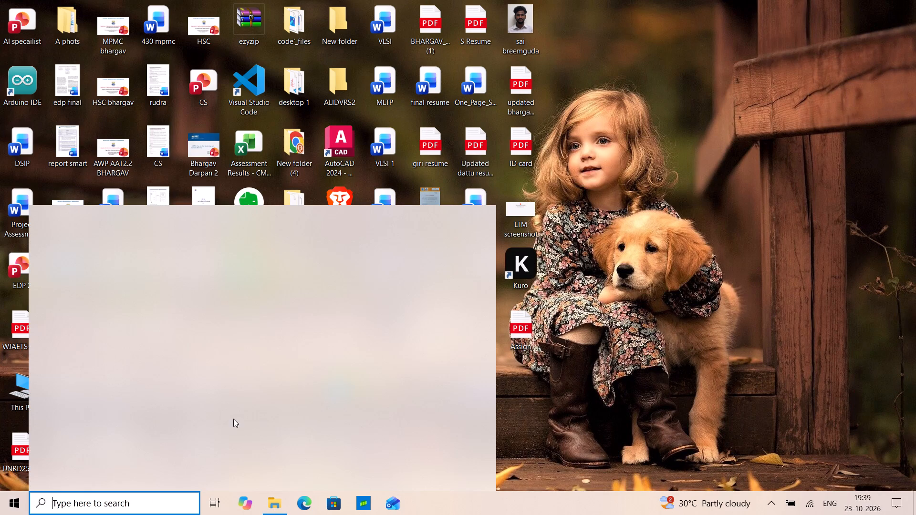
pyautogui.doubleClick(293, 293)
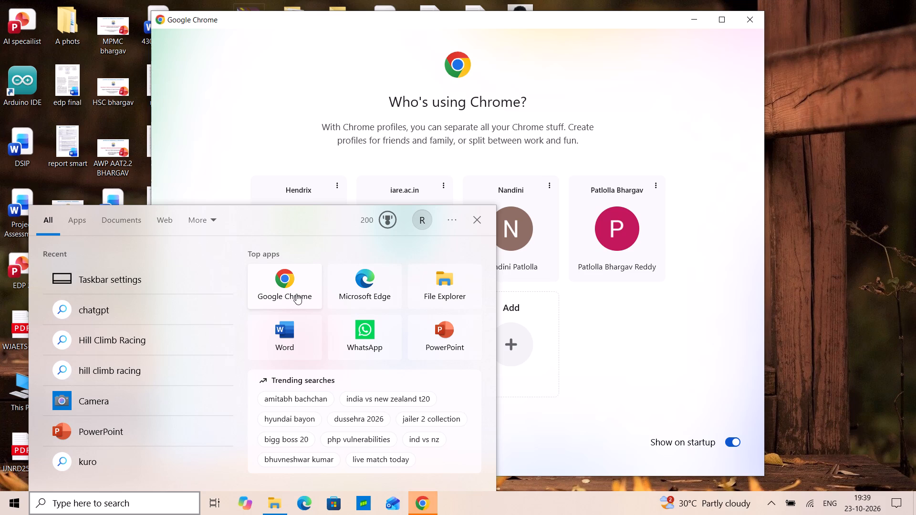
pyautogui.click(297, 293)
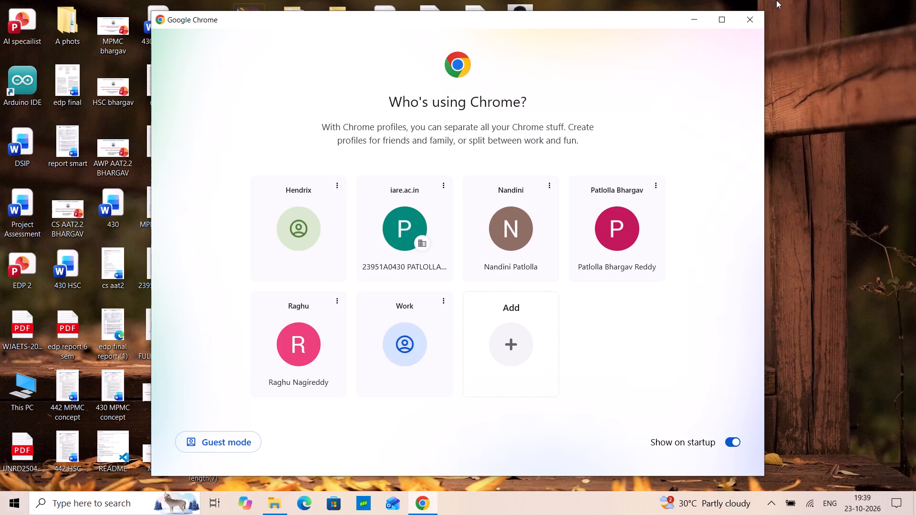
# Open Chrome with the personal profile that has the pink P avatar and maximize its window.
pyautogui.click(649, 196)
pyautogui.click(618, 247)
pyautogui.click(448, 14)
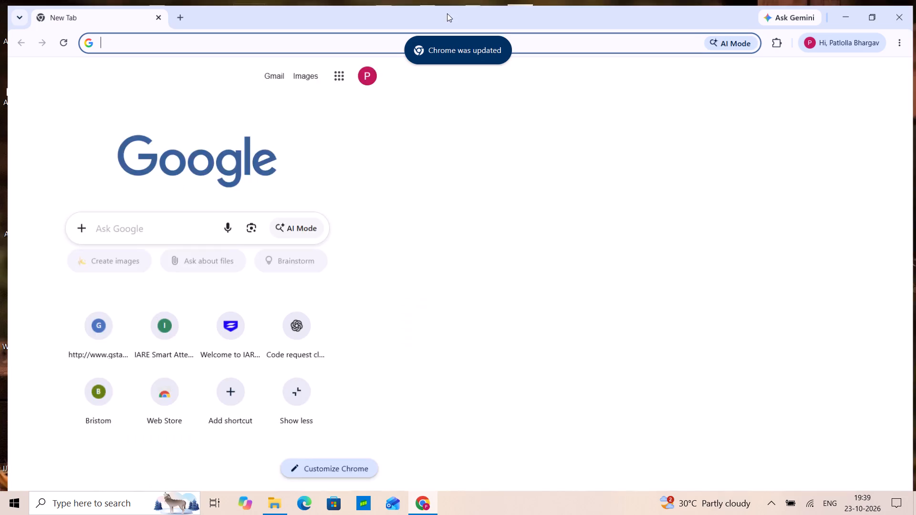
# Search Google for "convert word to pdf" and open the iLovePDF Word to PDF converter.
pyautogui.click(418, 233)
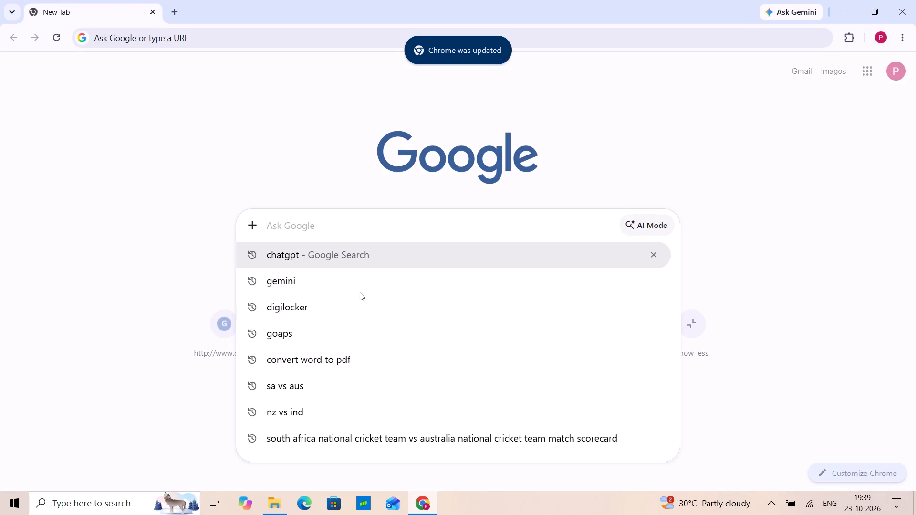
pyautogui.click(346, 349)
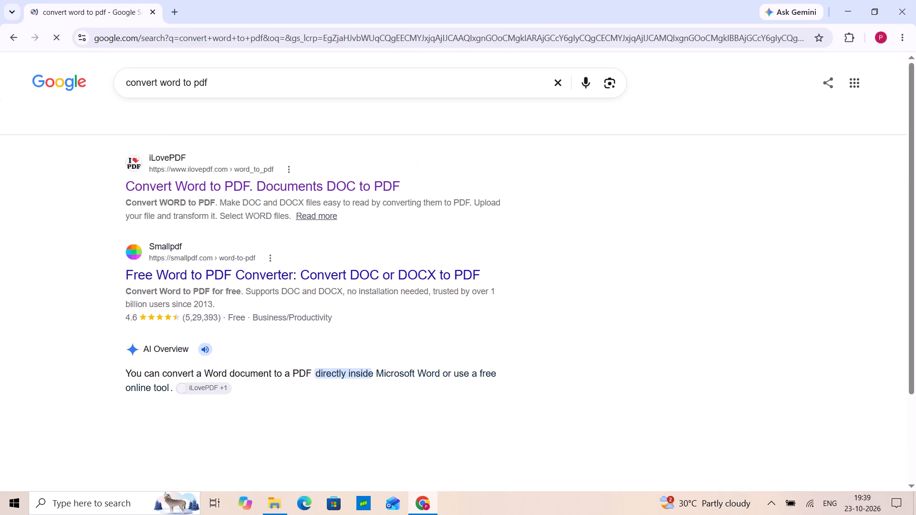
pyautogui.click(192, 173)
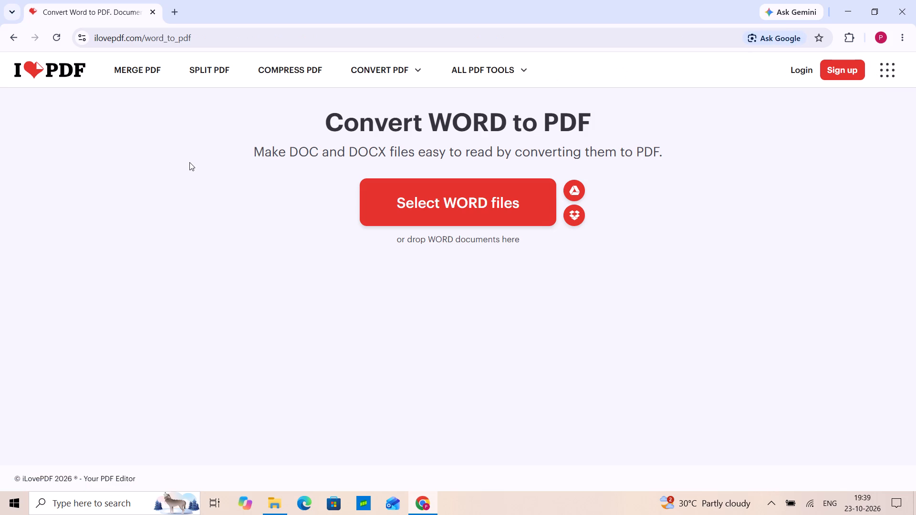
pyautogui.click(438, 224)
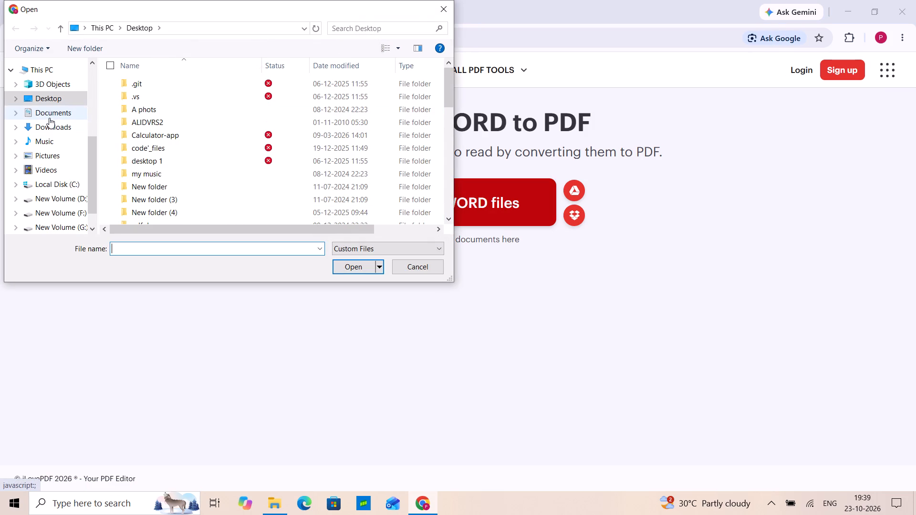
pyautogui.click(49, 118)
pyautogui.scroll(-3, 133, 174)
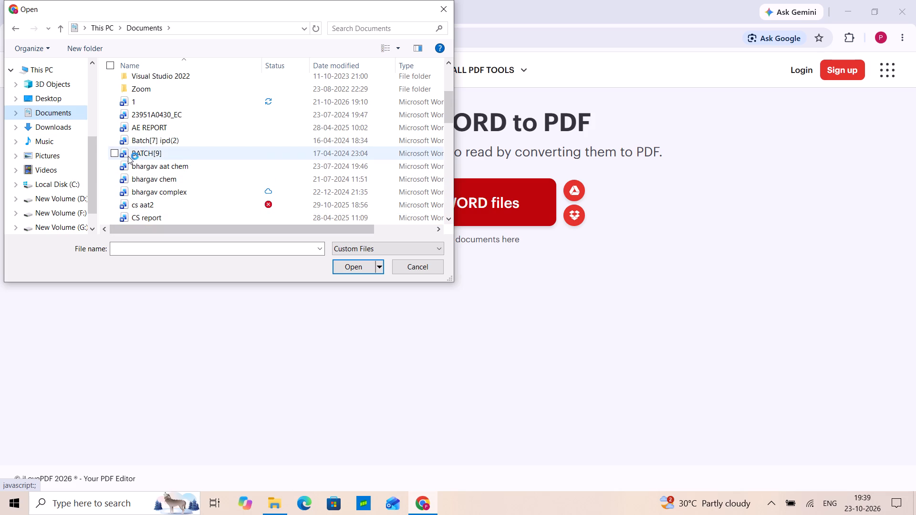
pyautogui.scroll(-3, 126, 148)
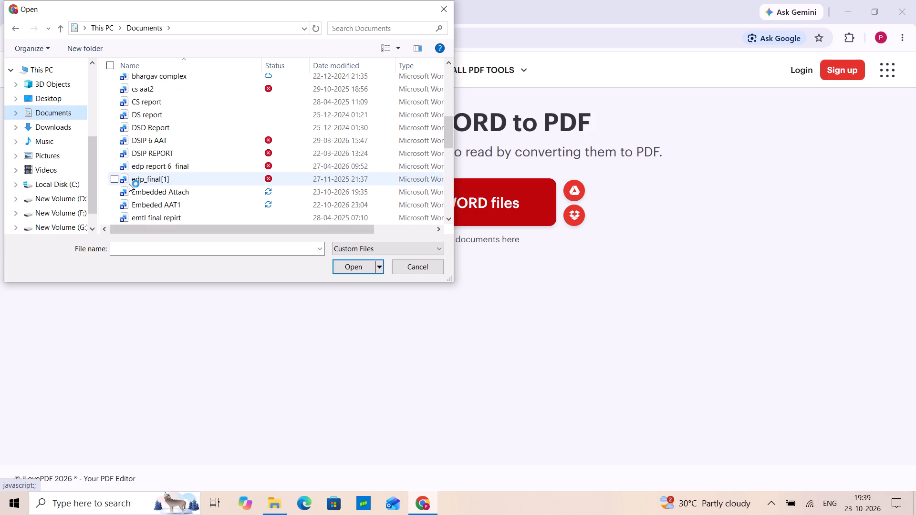
pyautogui.click(118, 192)
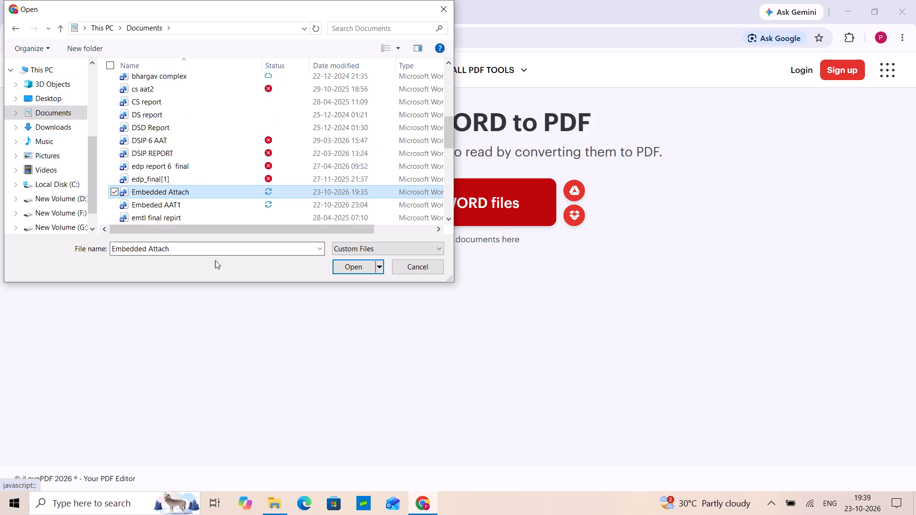
pyautogui.click(360, 269)
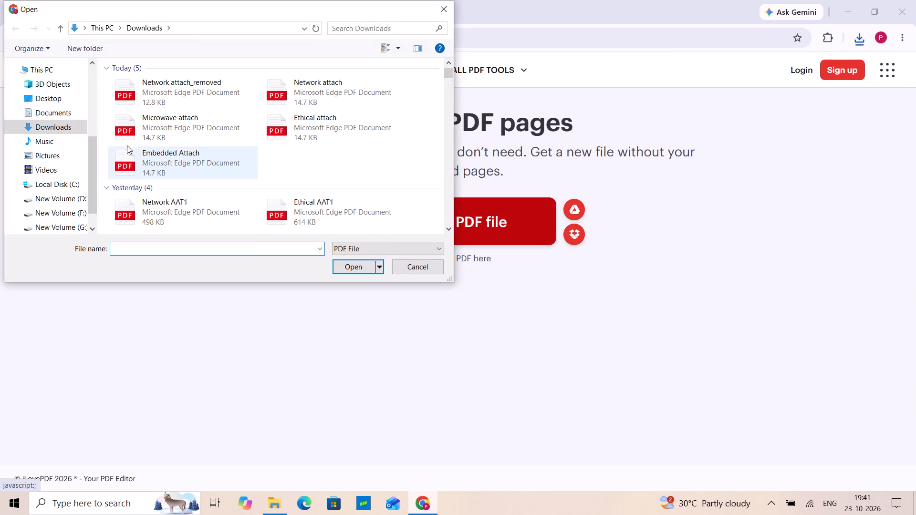
pyautogui.click(202, 123)
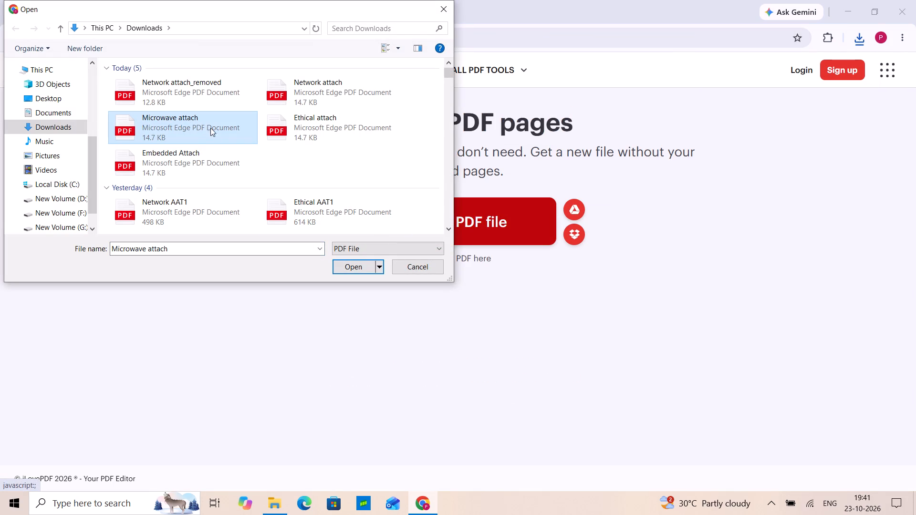
pyautogui.click(363, 270)
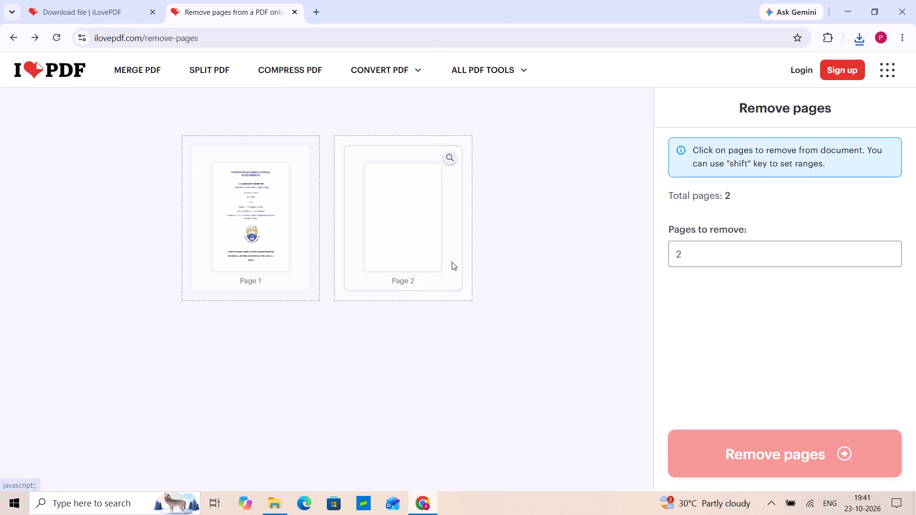
pyautogui.click(410, 211)
pyautogui.click(710, 448)
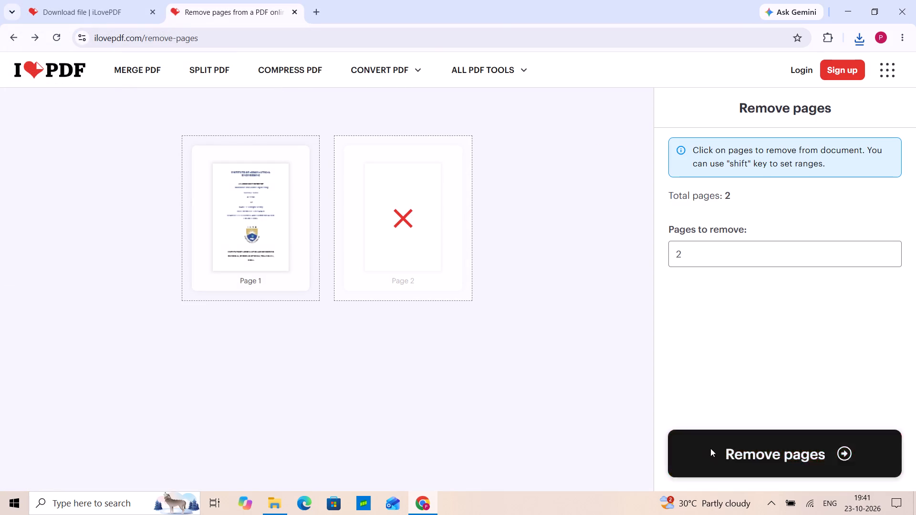
pyautogui.click(437, 159)
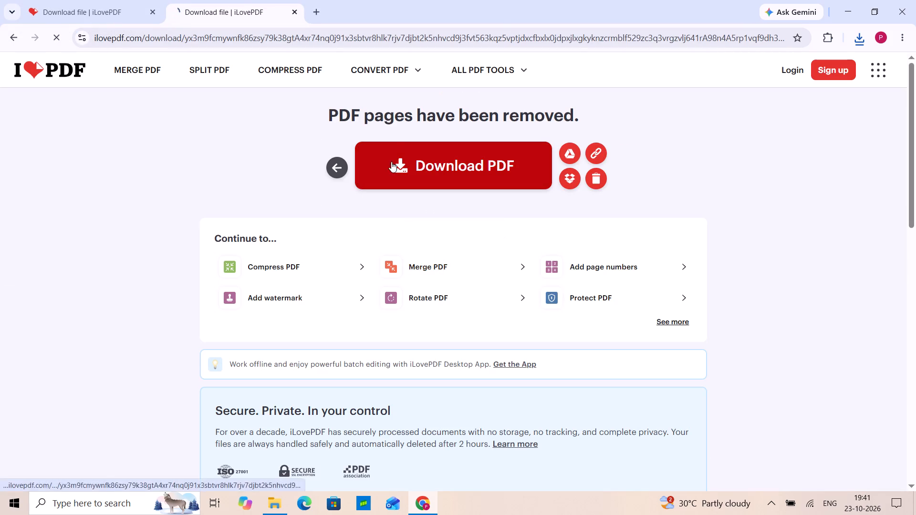
# Return to the Remove PDF pages tool, load the Ethical attach PDF from Downloads, remove page 2 and download the result.
pyautogui.click(15, 41)
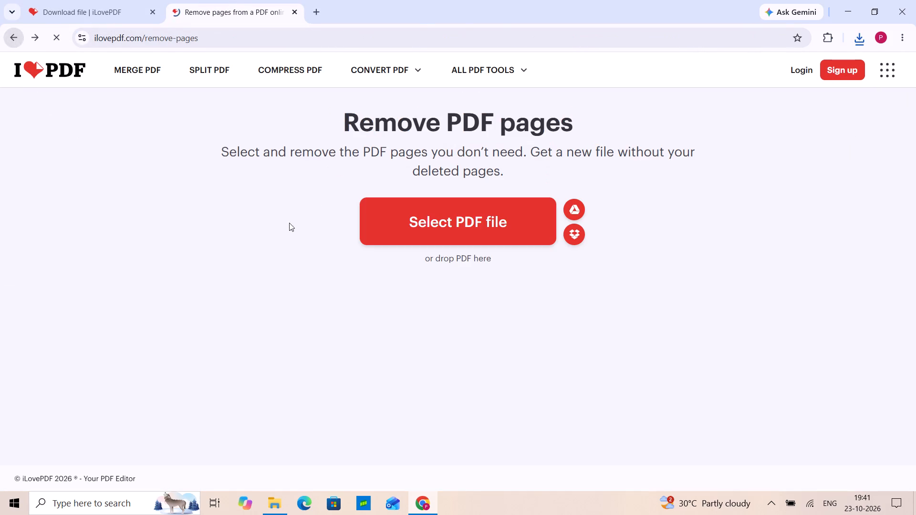
pyautogui.click(410, 226)
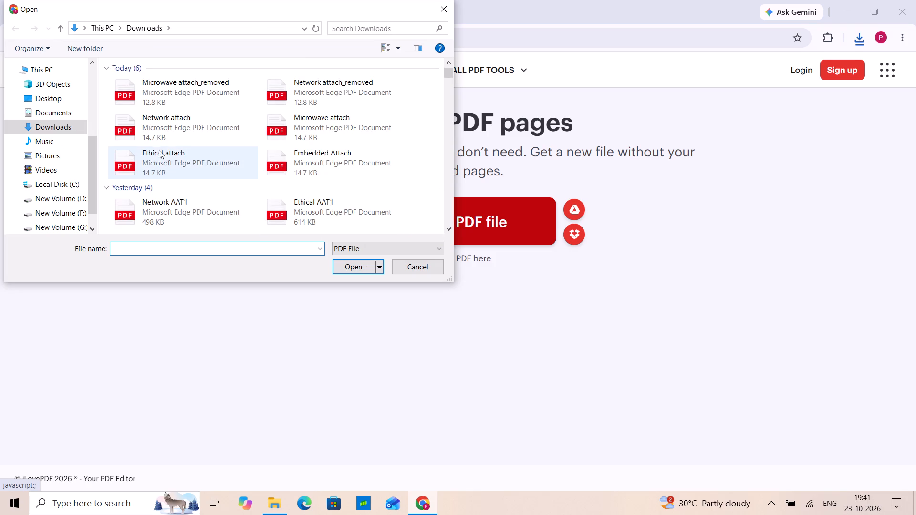
pyautogui.click(163, 151)
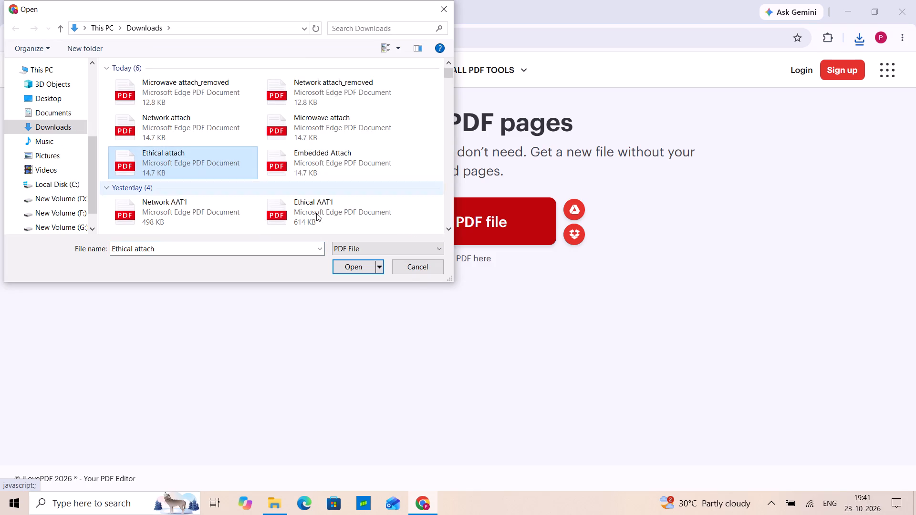
pyautogui.click(353, 262)
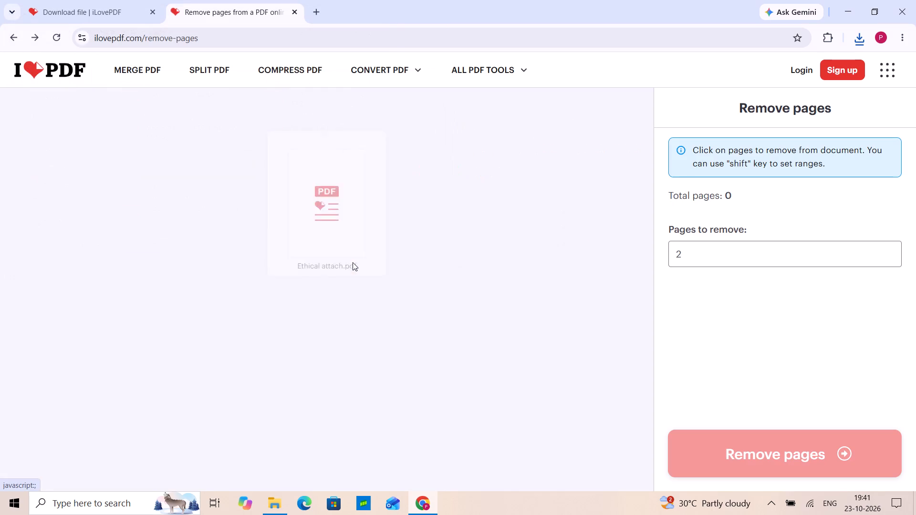
pyautogui.click(334, 221)
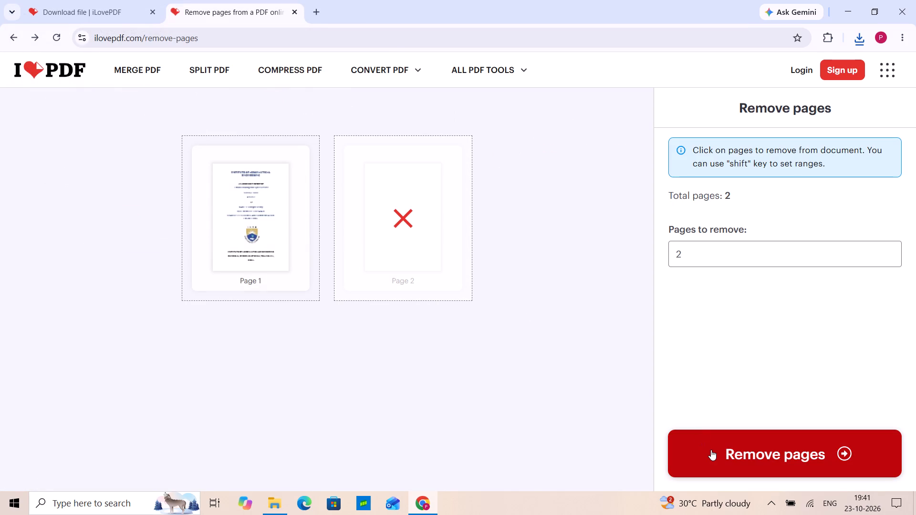
pyautogui.click(712, 450)
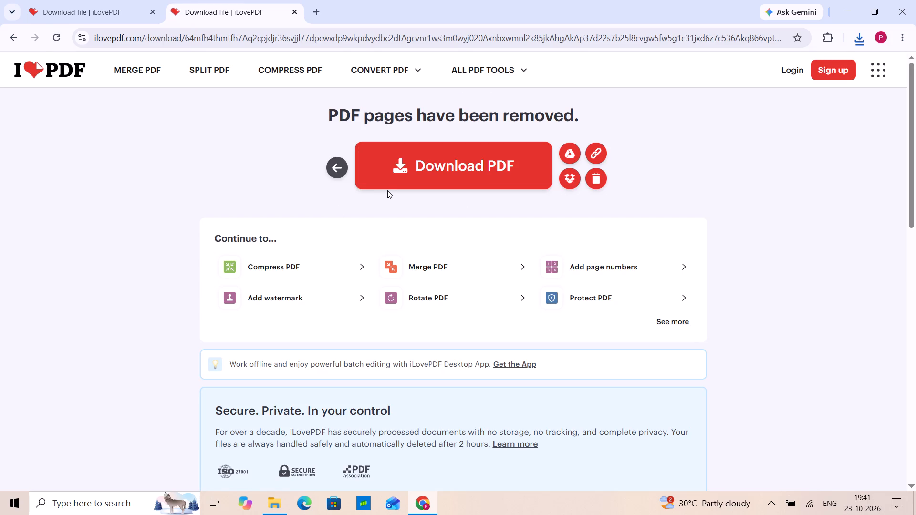
pyautogui.click(388, 190)
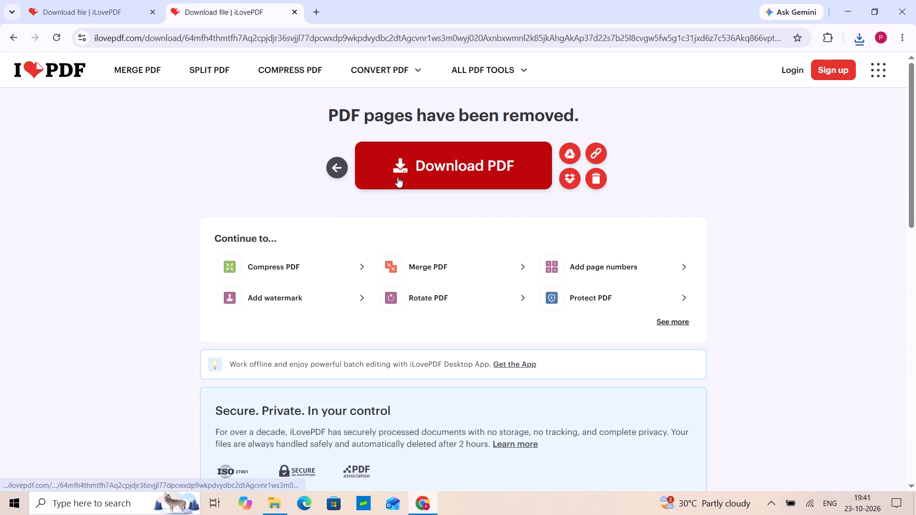
pyautogui.click(397, 177)
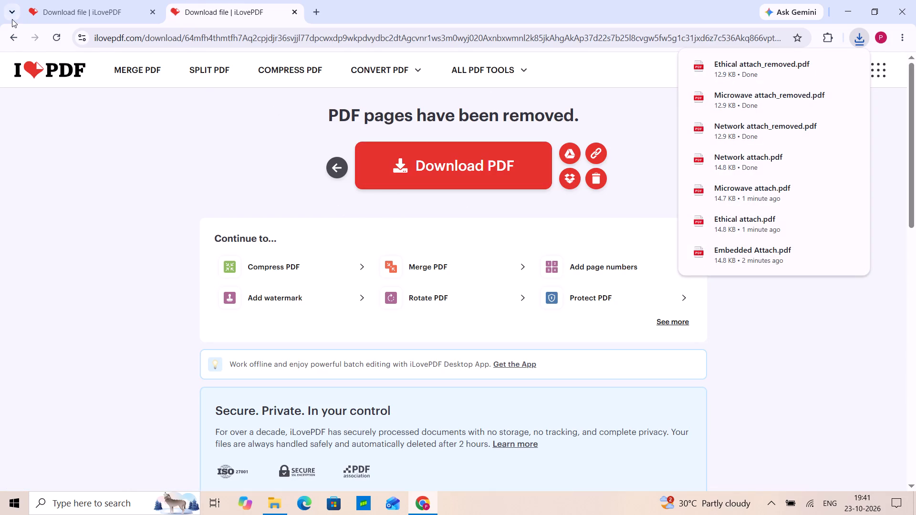
# Return to the Remove PDF pages tool, load the Embedded Attach PDF from Downloads, remove page 2 and download the result.
pyautogui.click(10, 35)
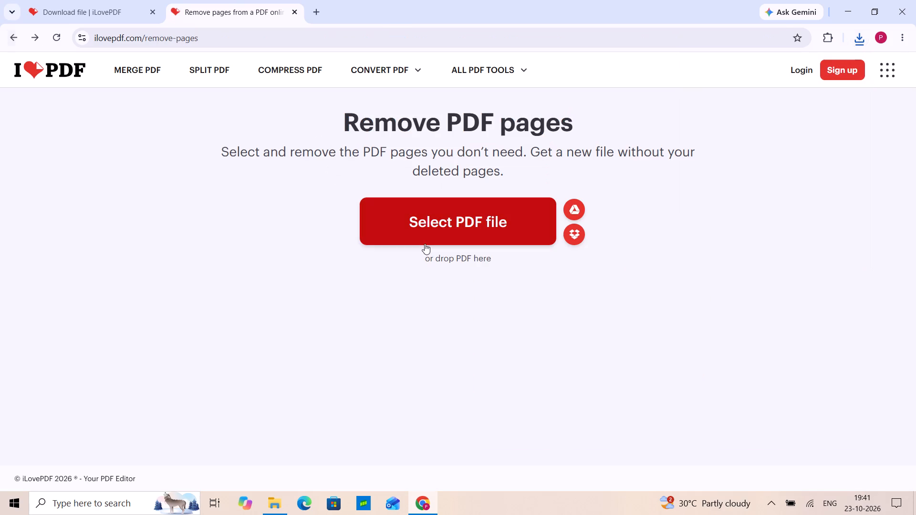
pyautogui.click(425, 244)
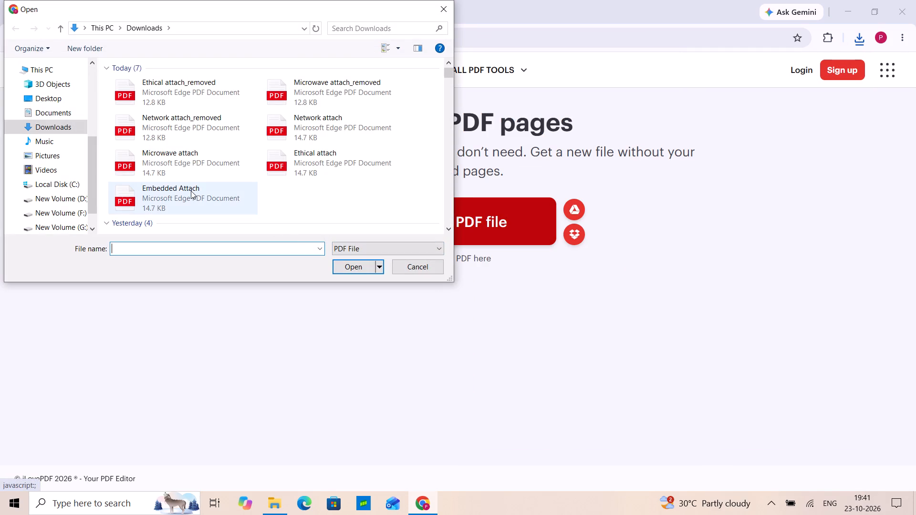
pyautogui.click(191, 191)
pyautogui.click(360, 265)
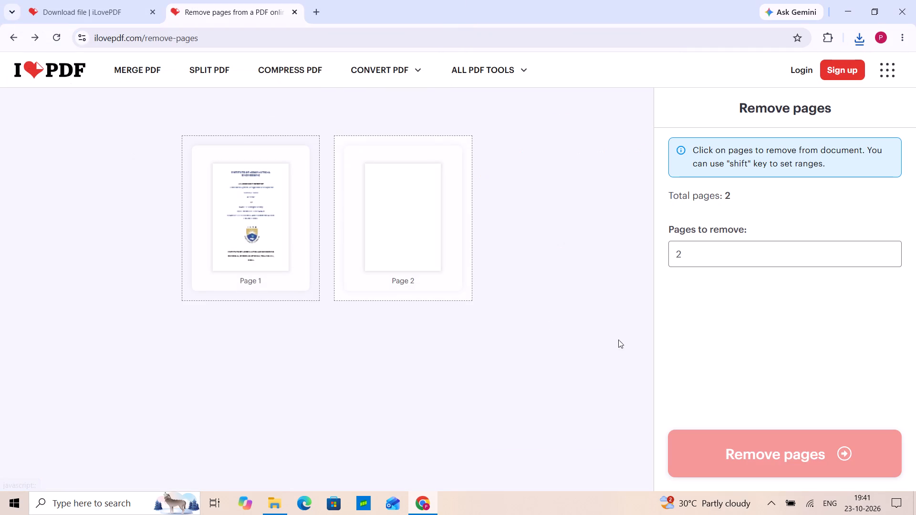
pyautogui.click(394, 198)
pyautogui.click(703, 469)
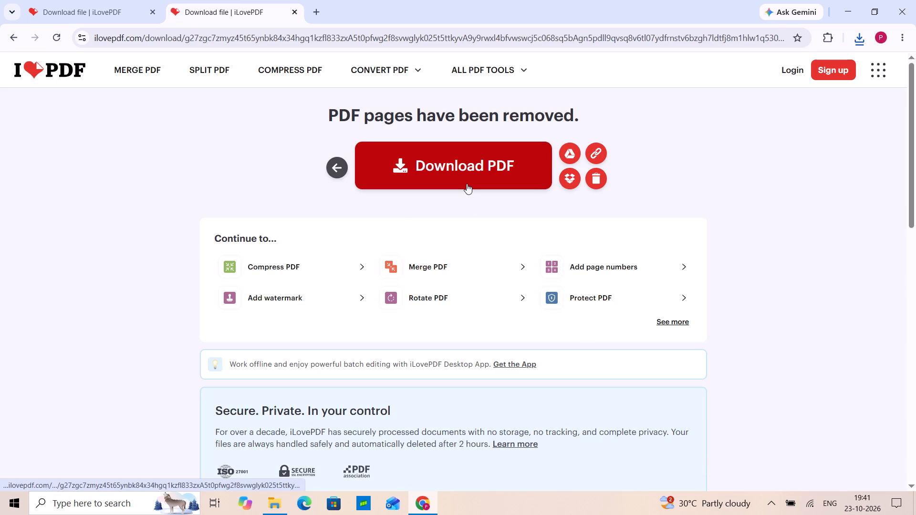
pyautogui.click(467, 184)
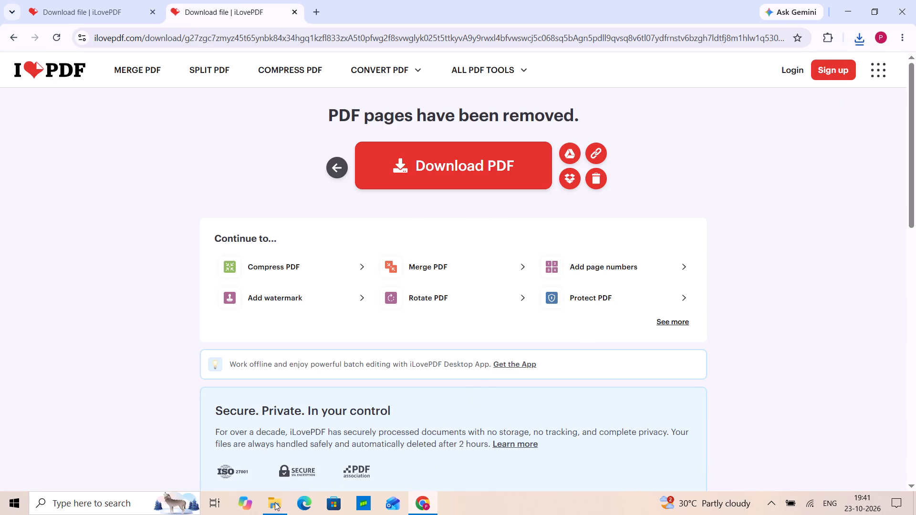
# In File Explorer's Downloads folder, delete the original Embedded Attach, Ethical attach, Microwave attach and Network attach PDFs.
pyautogui.click(271, 504)
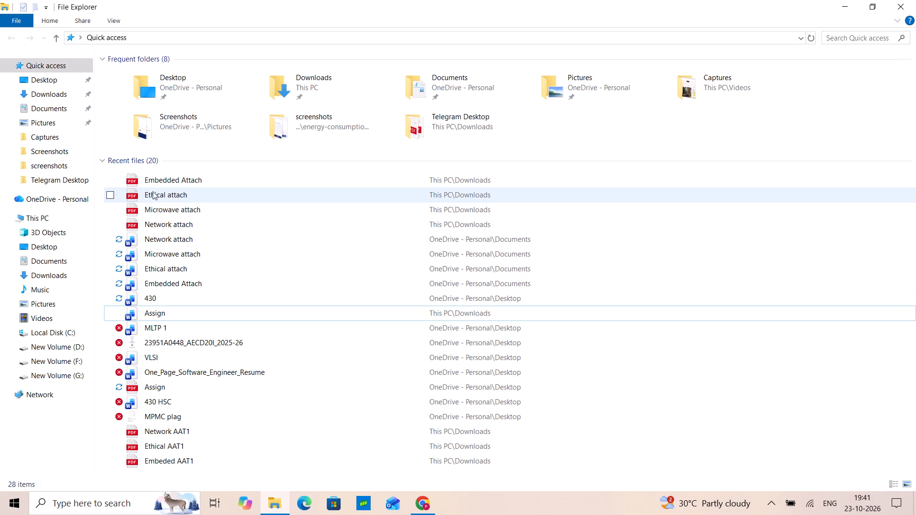
pyautogui.click(49, 99)
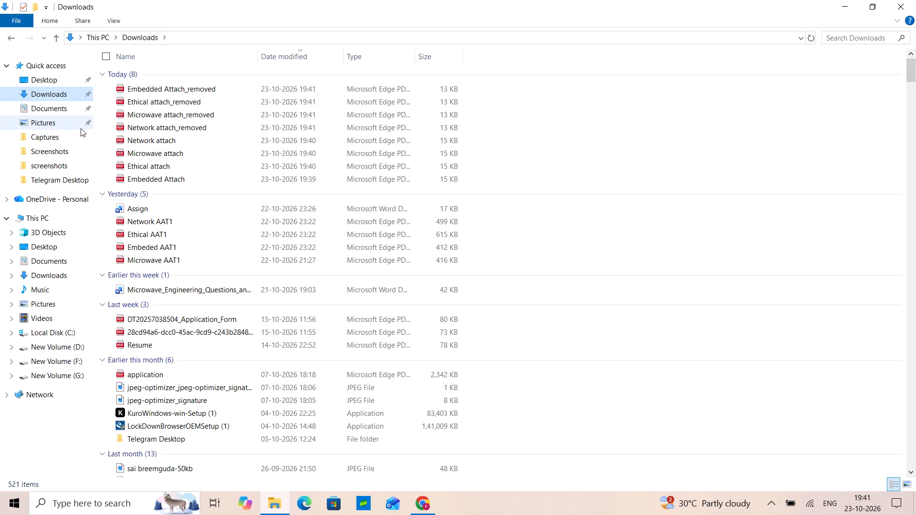
pyautogui.click(114, 182)
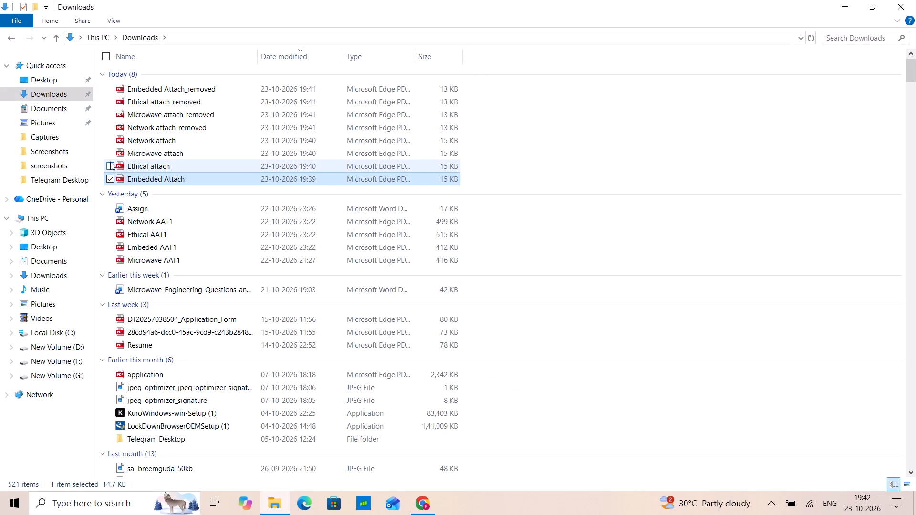
pyautogui.click(110, 161)
pyautogui.click(108, 147)
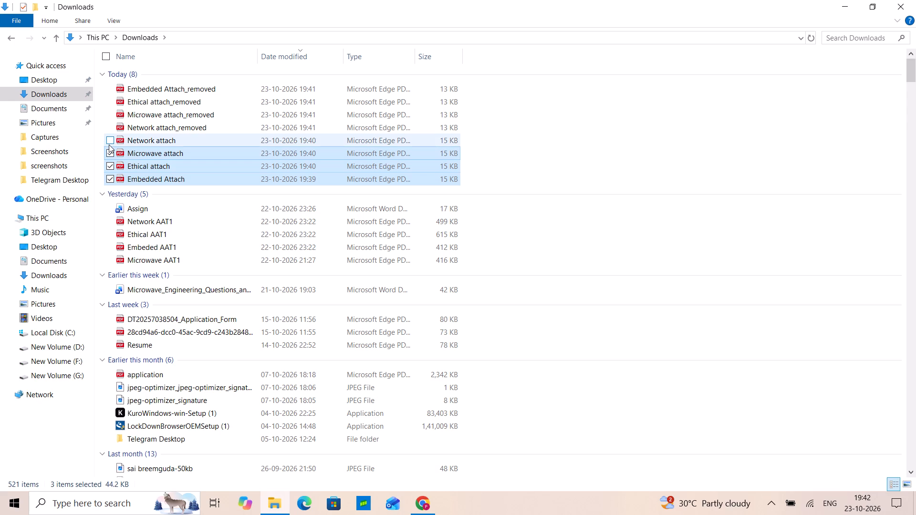
pyautogui.click(109, 144)
pyautogui.press('Delete')
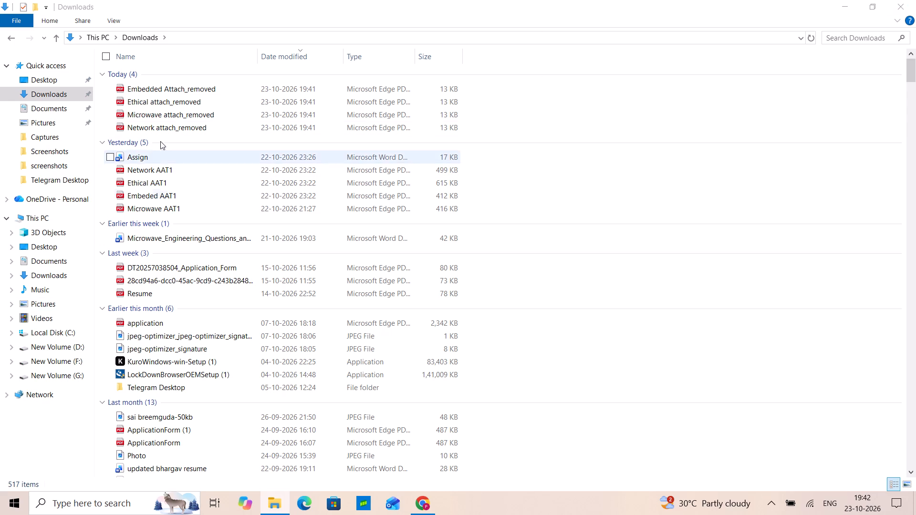
# Open the Microwave attach_removed, Embedded Attach_removed and Network attach_removed PDFs from Downloads one by one, review their cover pages and close each.
pyautogui.click(178, 115)
pyautogui.click(177, 117)
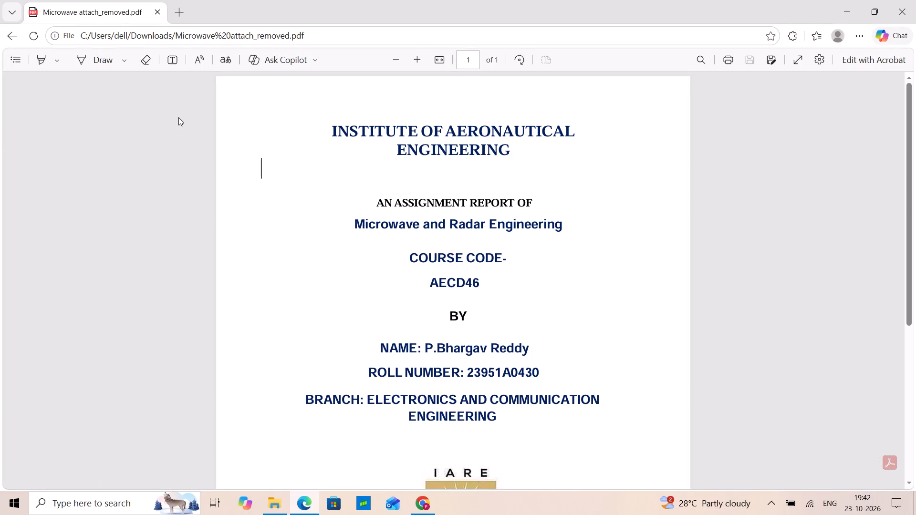
pyautogui.click(908, 9)
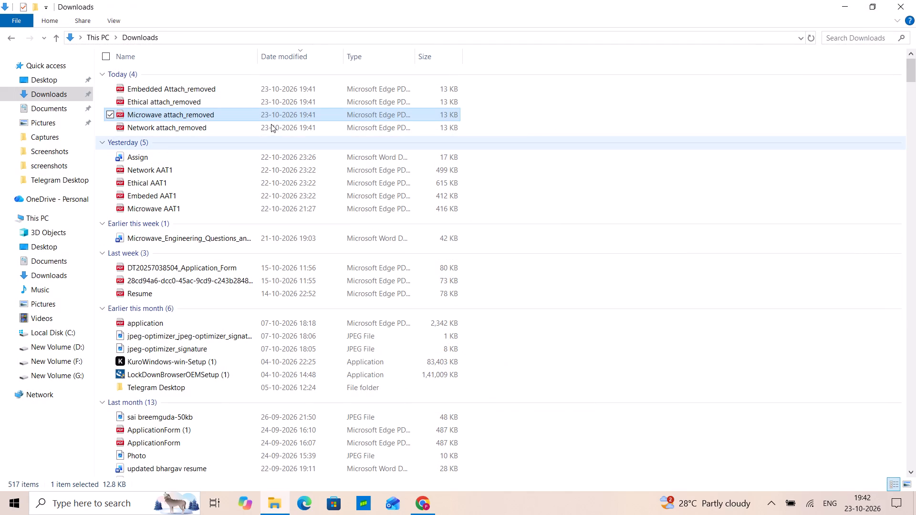
pyautogui.doubleClick(244, 94)
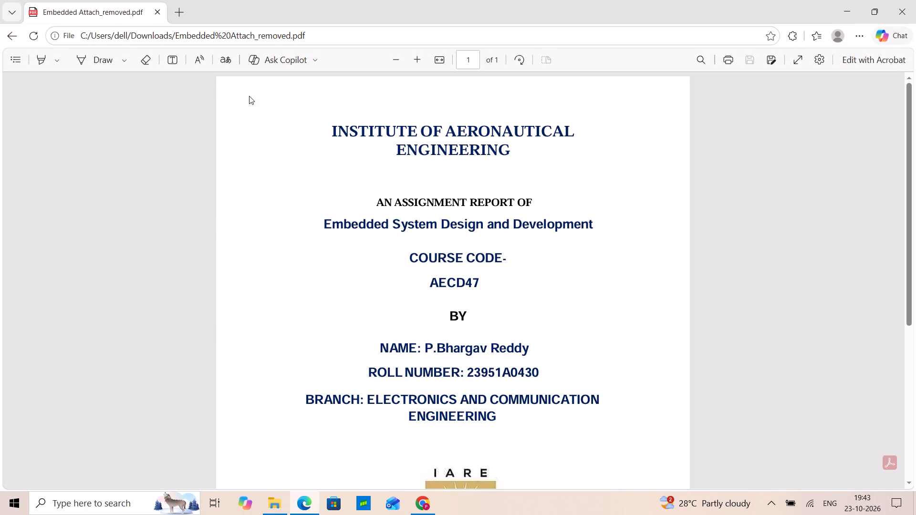
pyautogui.scroll(-20, 482, 253)
pyautogui.scroll(8, 501, 280)
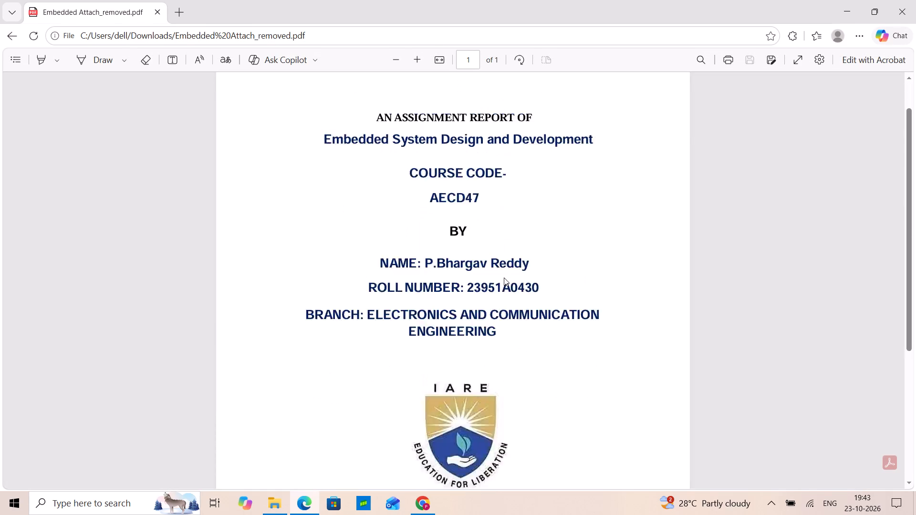
pyautogui.click(904, 4)
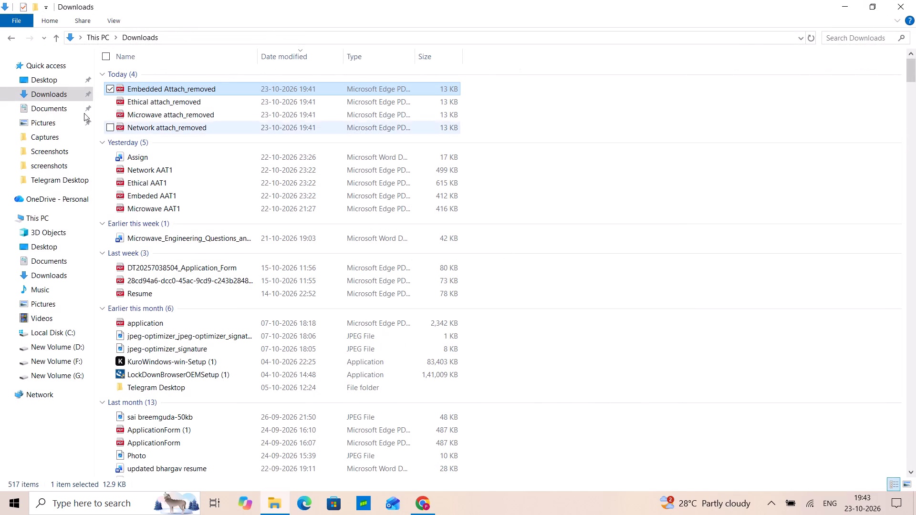
pyautogui.doubleClick(137, 128)
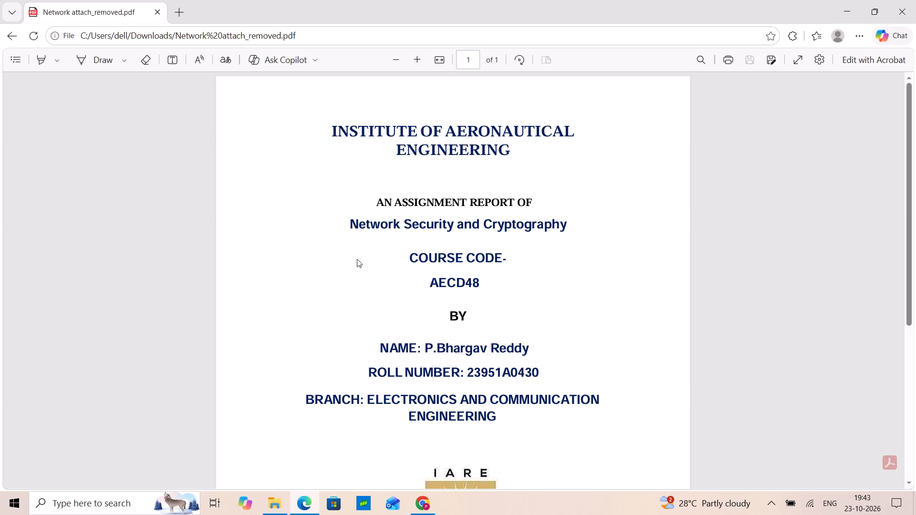
pyautogui.scroll(-8, 531, 216)
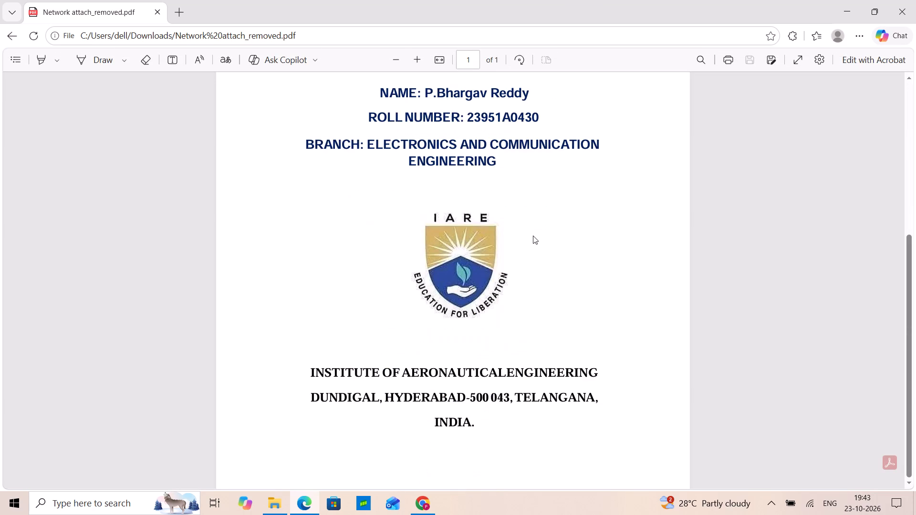
pyautogui.scroll(3, 534, 236)
pyautogui.click(915, 19)
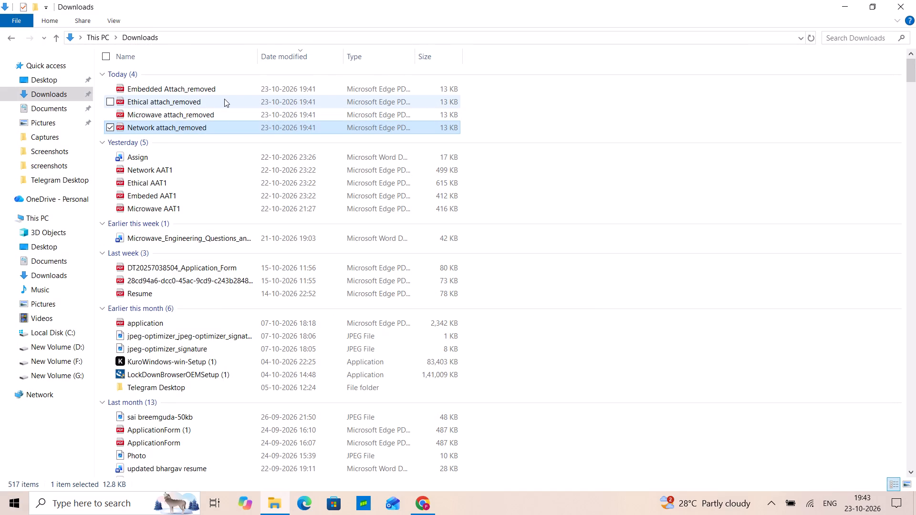
# Open the Ethical attach_removed PDF from Downloads, check its cover page from top to bottom and close it.
pyautogui.doubleClick(224, 99)
pyautogui.scroll(-3, 417, 256)
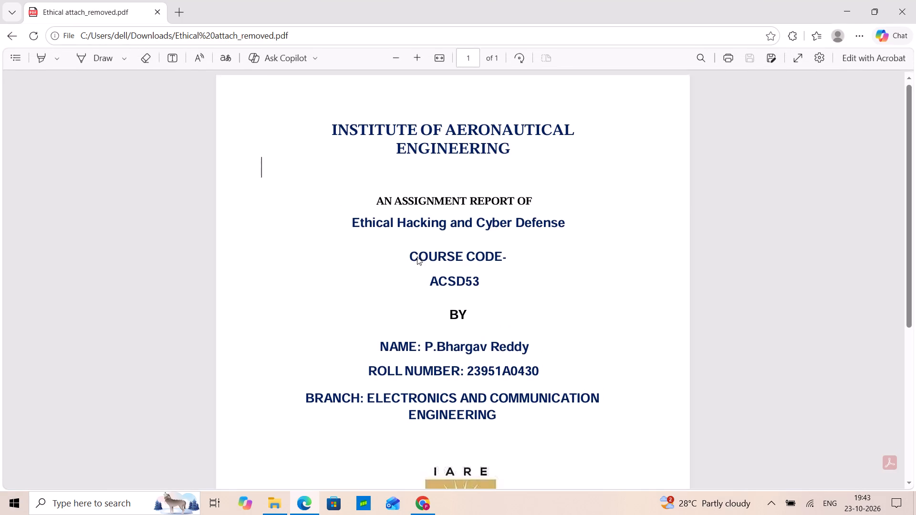
pyautogui.scroll(-4, 417, 257)
pyautogui.scroll(3, 417, 257)
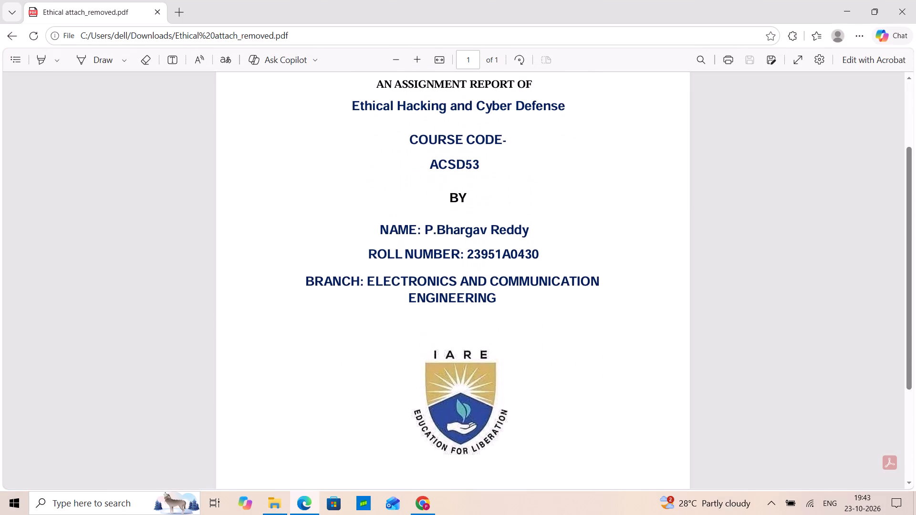
pyautogui.scroll(-6, 478, 282)
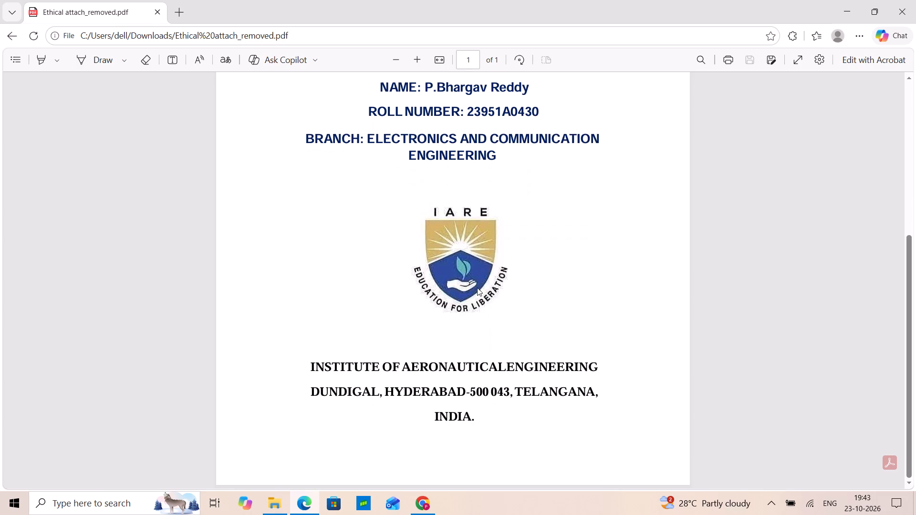
pyautogui.scroll(-8, 477, 287)
pyautogui.scroll(3, 476, 286)
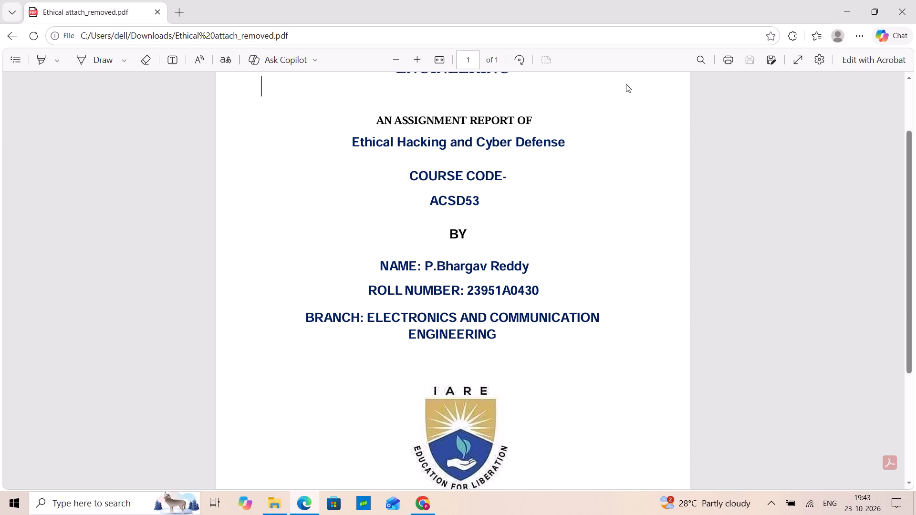
pyautogui.click(896, 1)
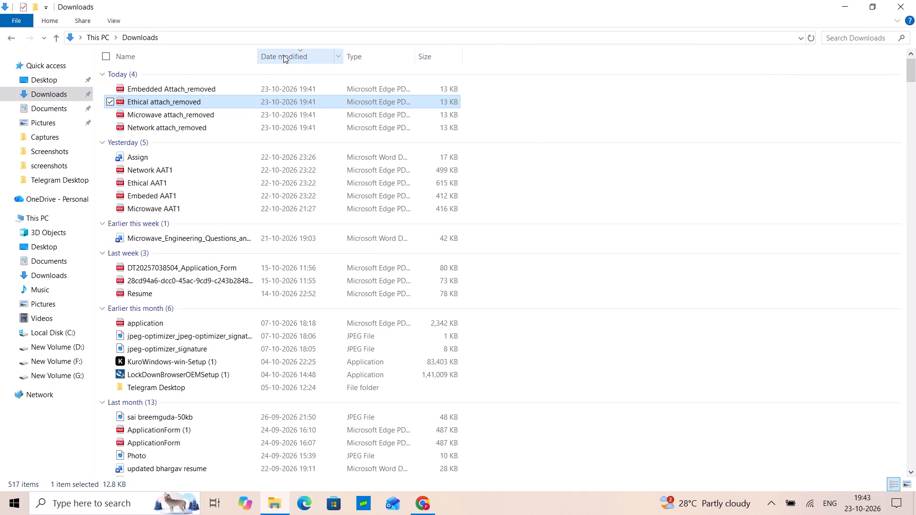
pyautogui.doubleClick(233, 97)
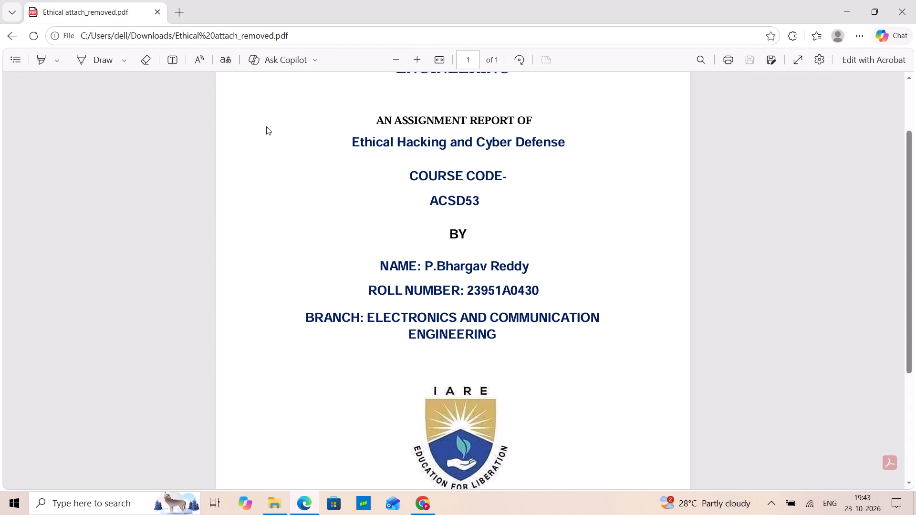
pyautogui.click(907, 8)
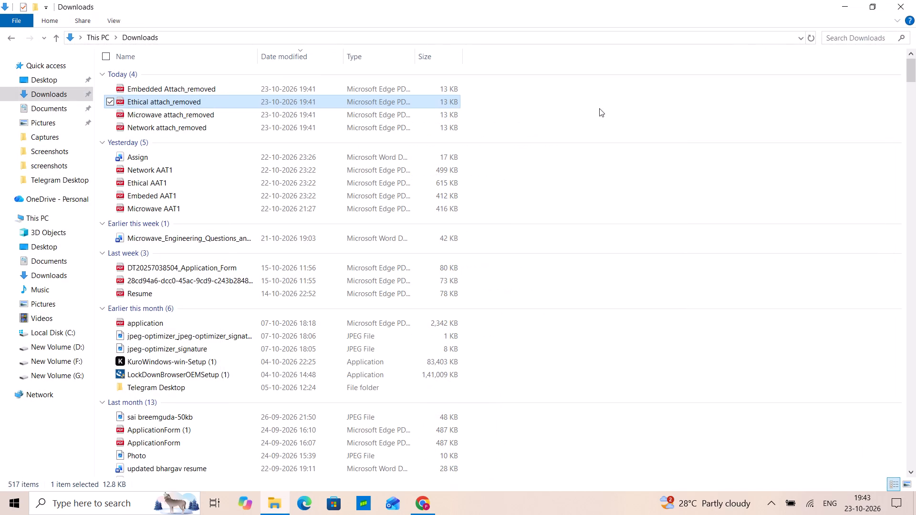
# Switch to Chrome, replace the finished iLovePDF tabs with a new one, search Google for merge pdf and open iLovePDF's Merge PDF tool.
pyautogui.click(414, 500)
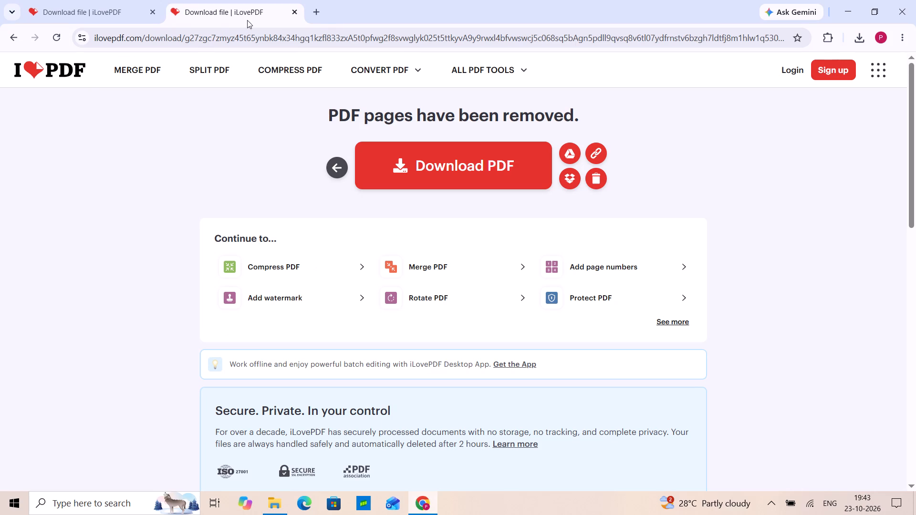
pyautogui.click(323, 10)
pyautogui.click(299, 14)
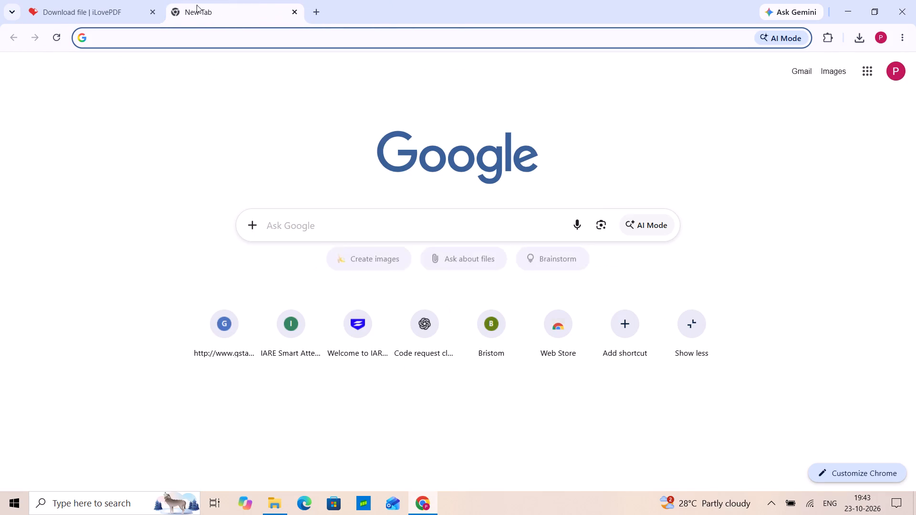
pyautogui.click(149, 10)
pyautogui.click(286, 229)
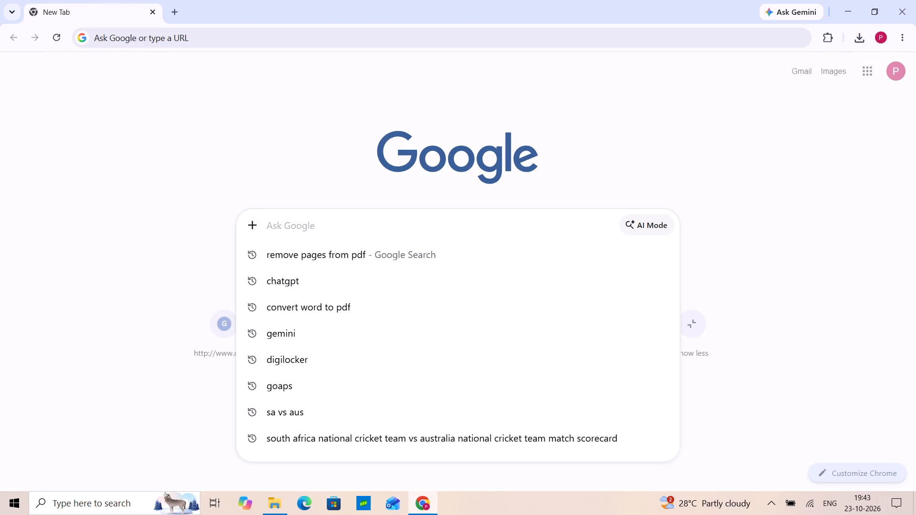
pyautogui.write('mer')
pyautogui.write('ge')
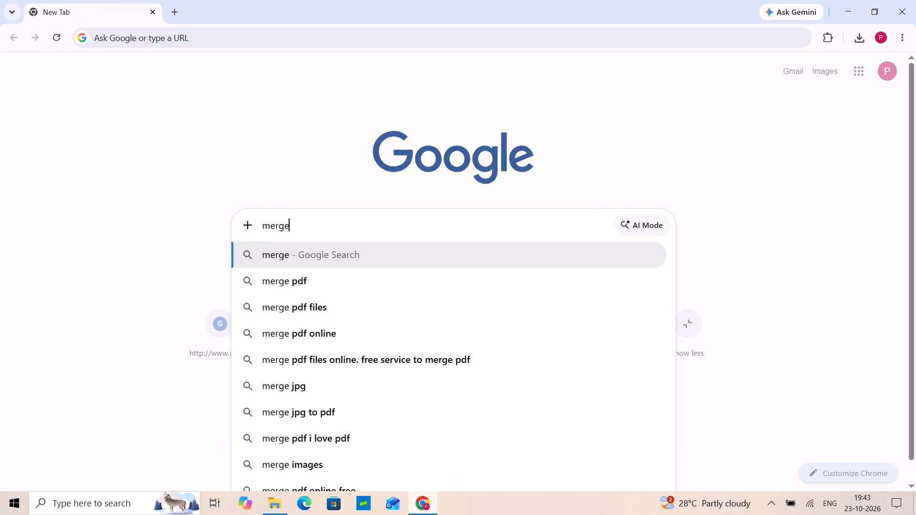
pyautogui.click(361, 284)
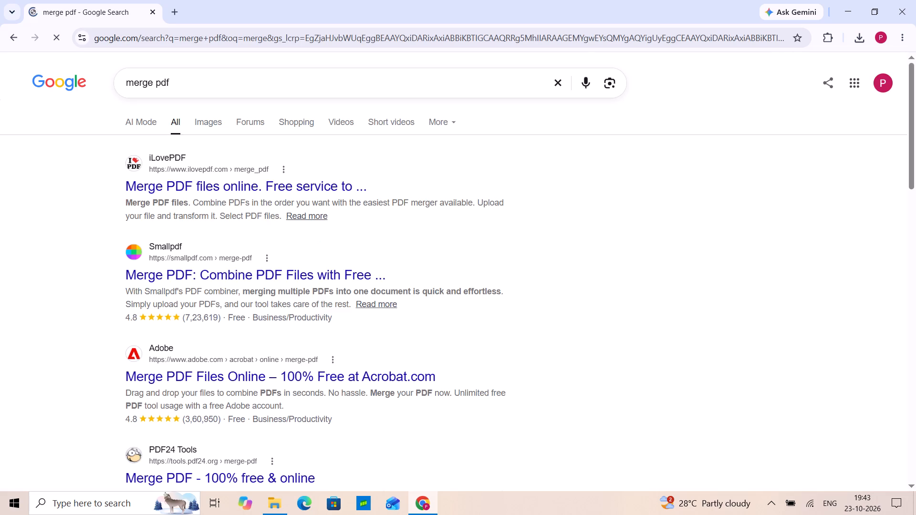
pyautogui.click(218, 189)
pyautogui.click(368, 209)
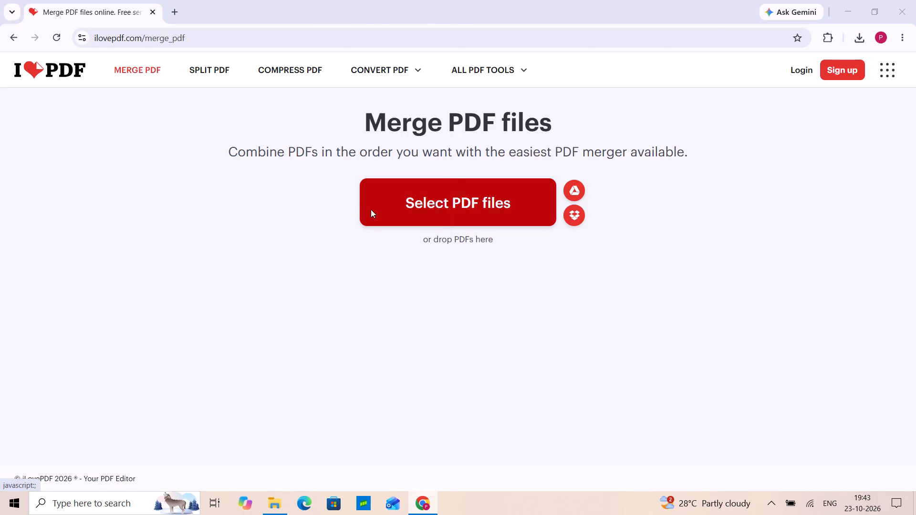
pyautogui.click(188, 99)
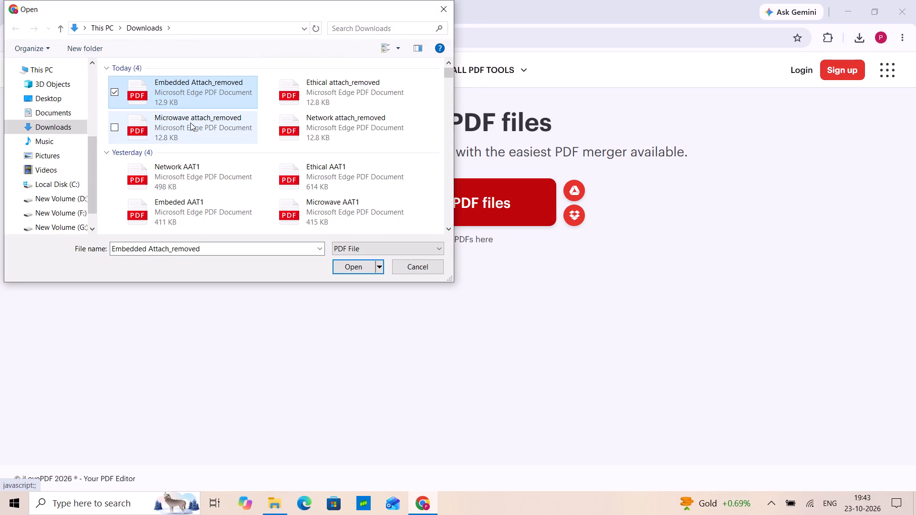
pyautogui.click(218, 206)
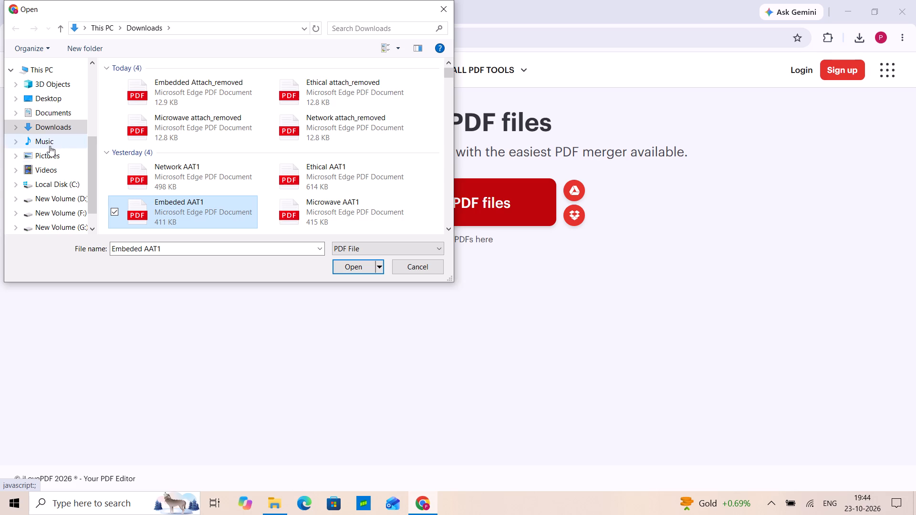
pyautogui.keyDown('ctrl'); pyautogui.click(118, 88); pyautogui.keyUp('ctrl')
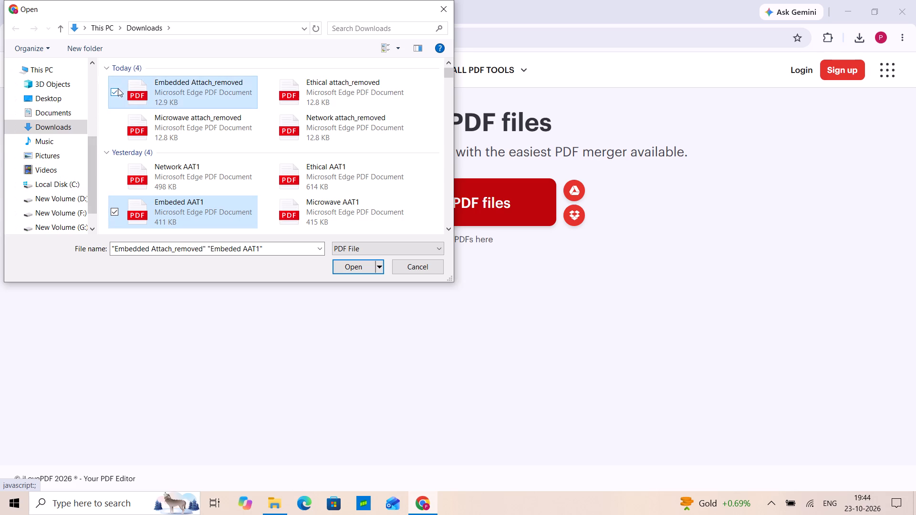
pyautogui.click(340, 270)
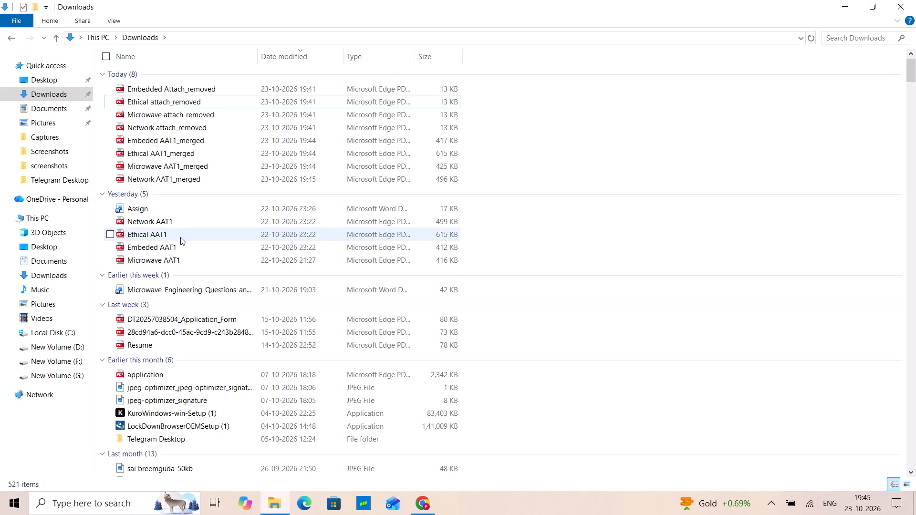
pyautogui.doubleClick(126, 92)
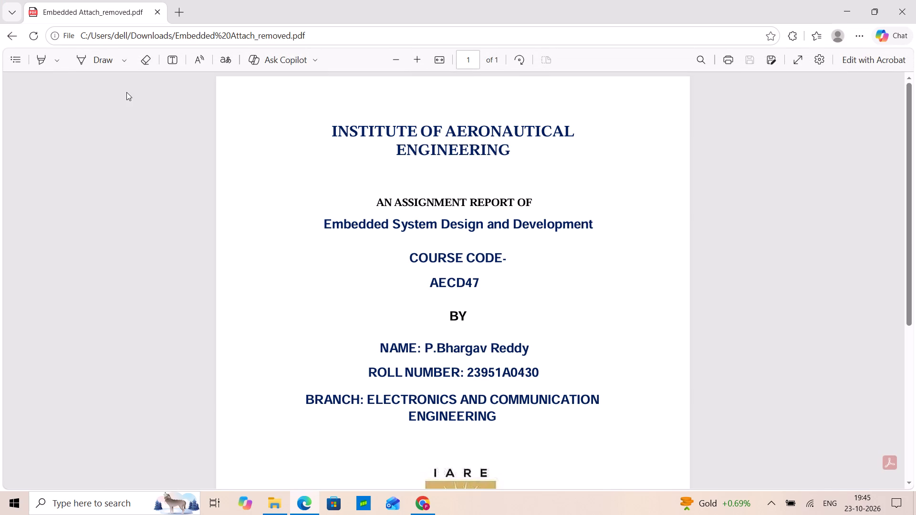
pyautogui.scroll(-9, 336, 207)
pyautogui.scroll(-11, 432, 304)
pyautogui.scroll(5, 443, 317)
pyautogui.click(896, 10)
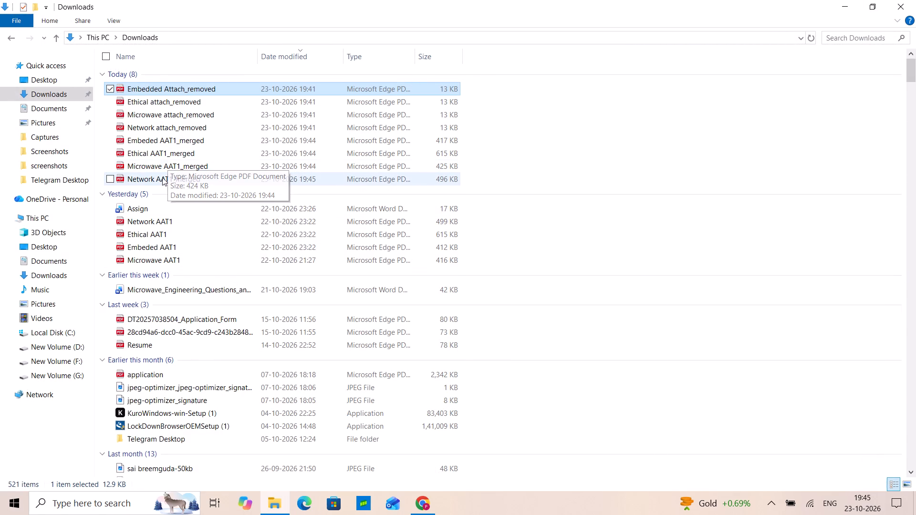
# Open Network AAT1_merged from Downloads, review it from the cover page through question 10 on the last page, and close it.
pyautogui.doubleClick(162, 177)
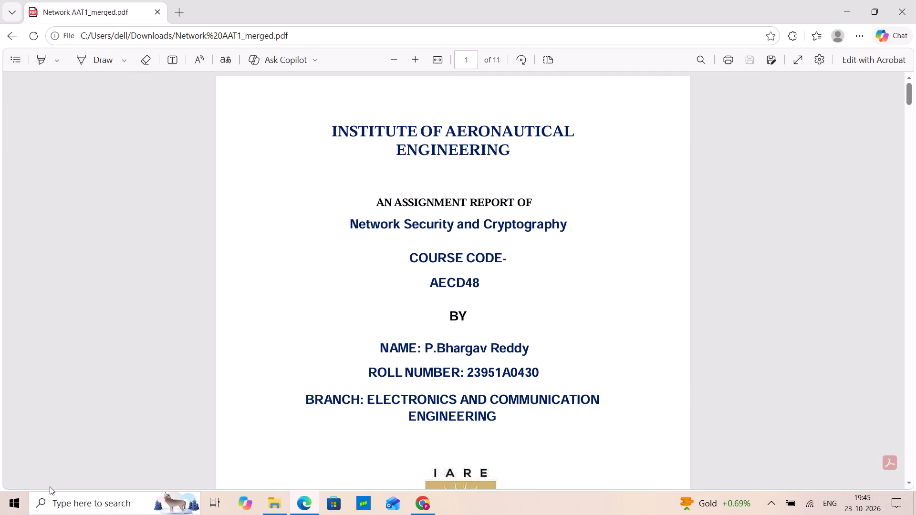
pyautogui.scroll(-10, 531, 276)
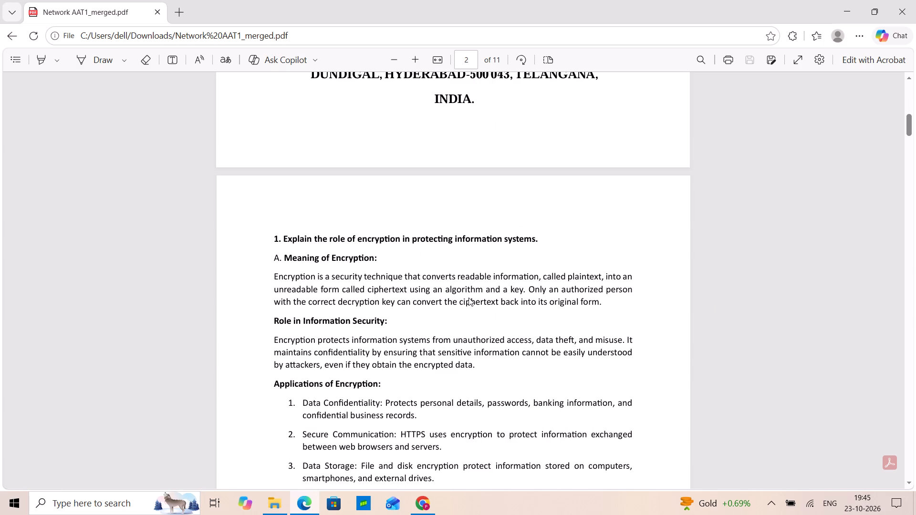
pyautogui.scroll(-2, 468, 298)
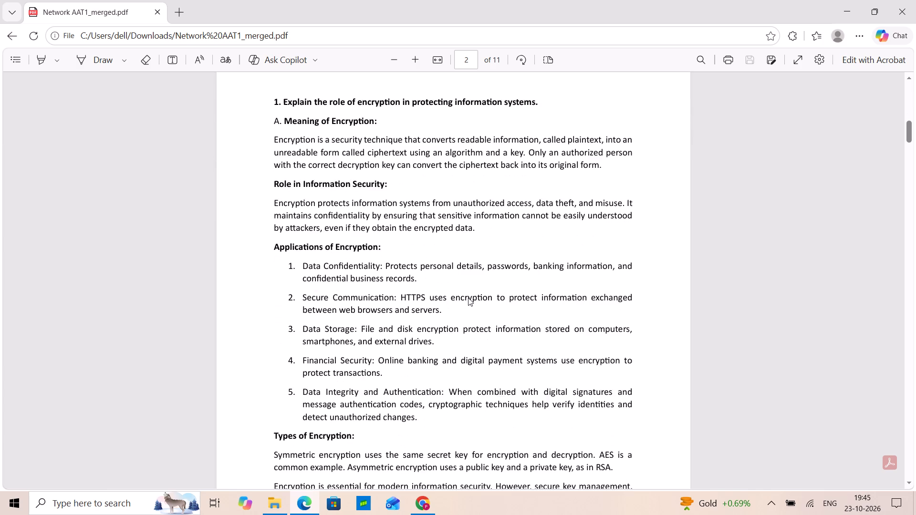
pyautogui.scroll(-11, 468, 298)
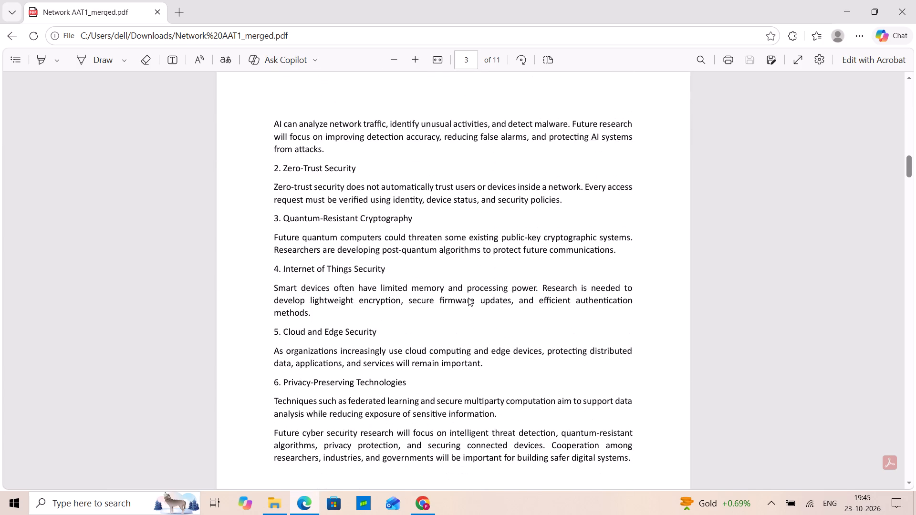
pyautogui.scroll(-5, 468, 298)
pyautogui.scroll(4, 468, 297)
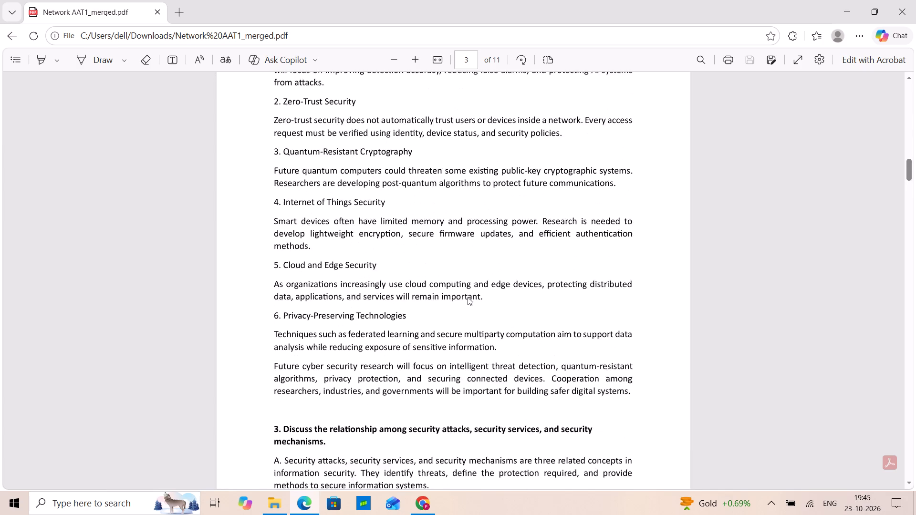
pyautogui.scroll(7, 468, 297)
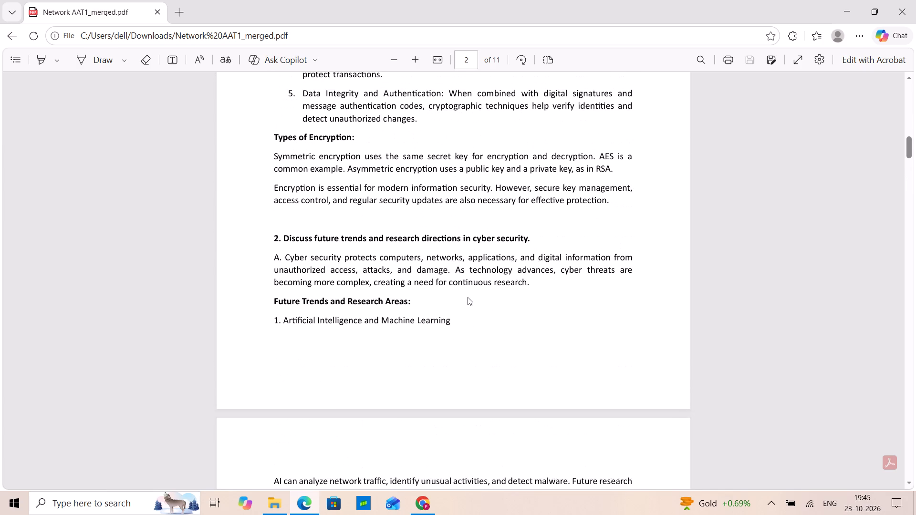
pyautogui.scroll(-7, 468, 297)
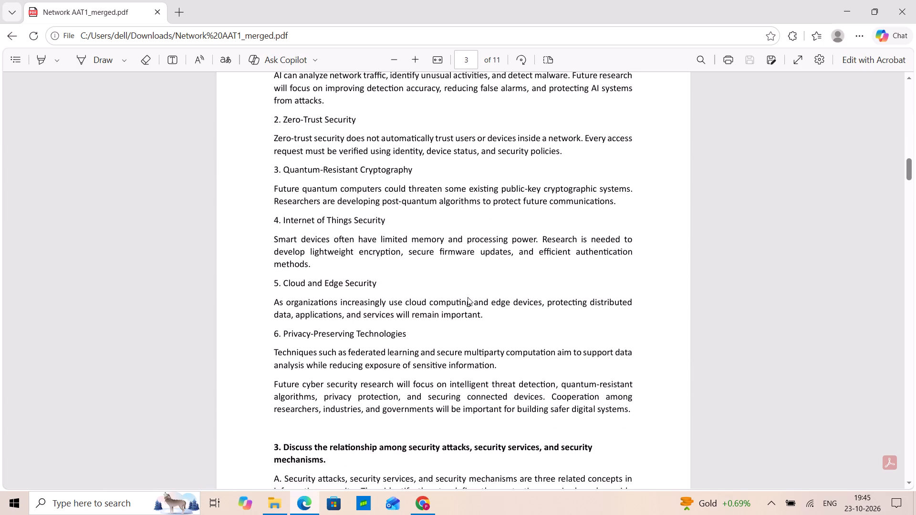
pyautogui.scroll(-9, 468, 297)
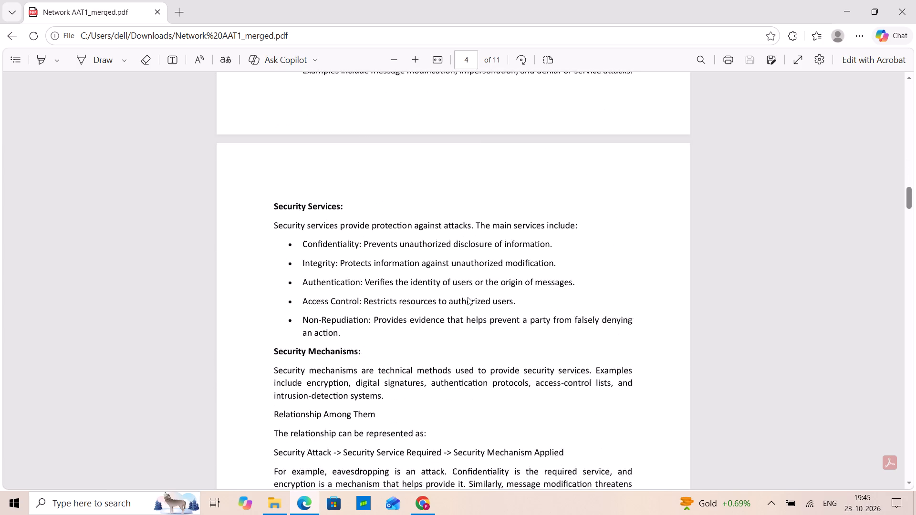
pyautogui.scroll(-4, 468, 297)
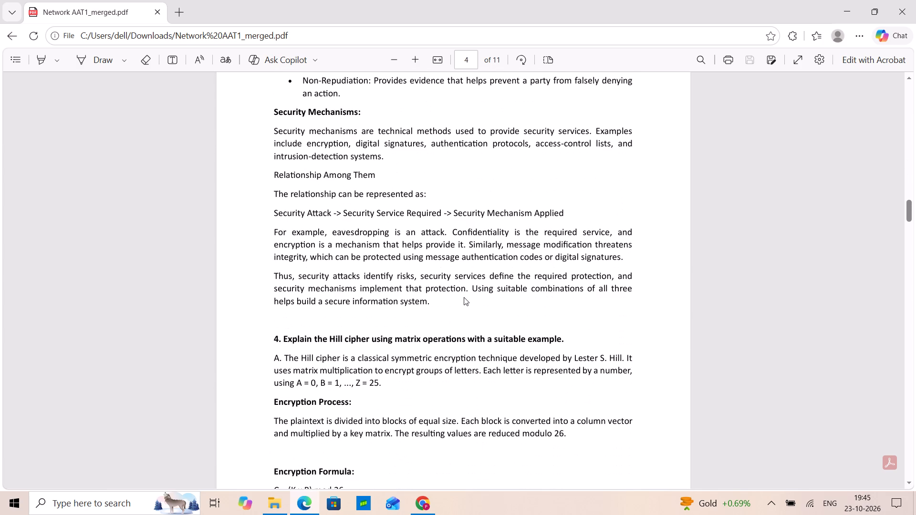
pyautogui.scroll(-12, 464, 297)
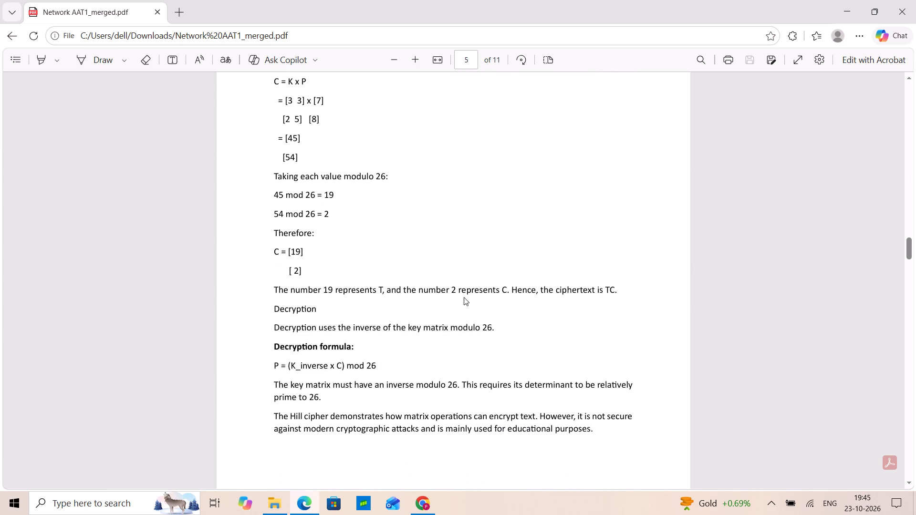
pyautogui.scroll(-17, 464, 297)
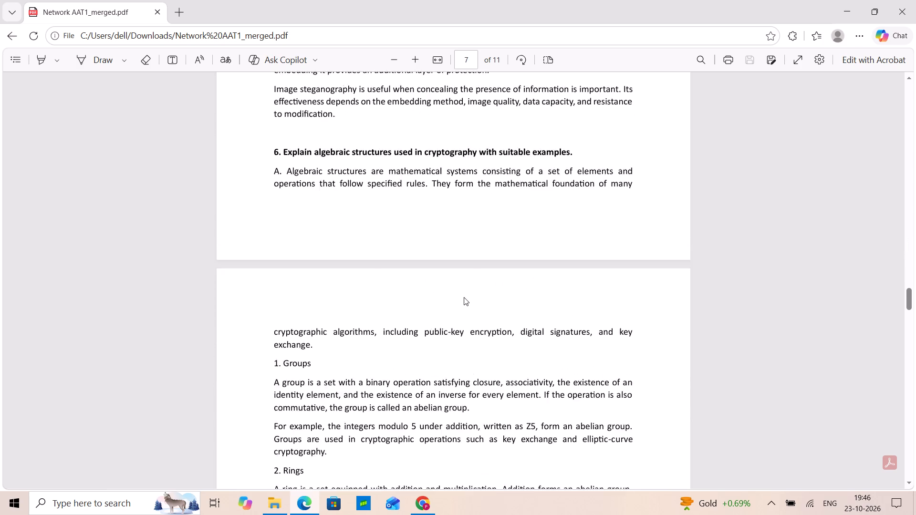
pyautogui.scroll(-9, 463, 297)
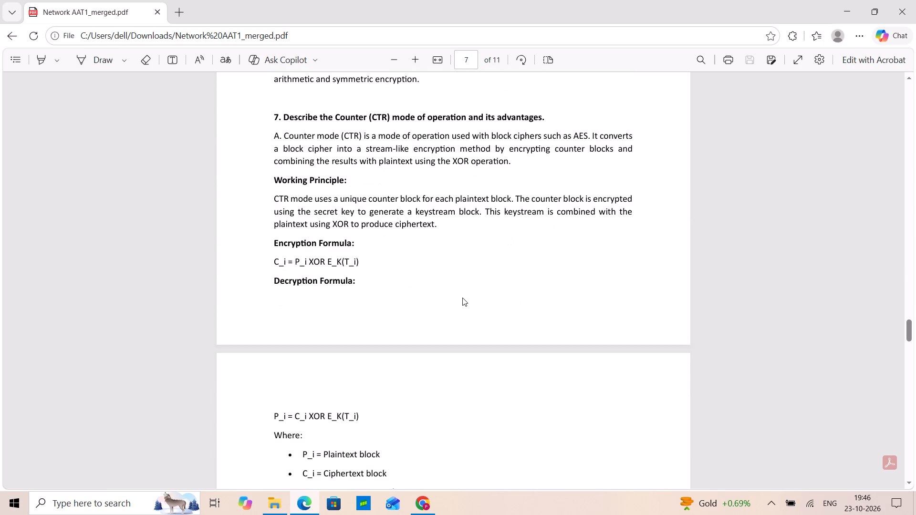
pyautogui.scroll(12, 462, 298)
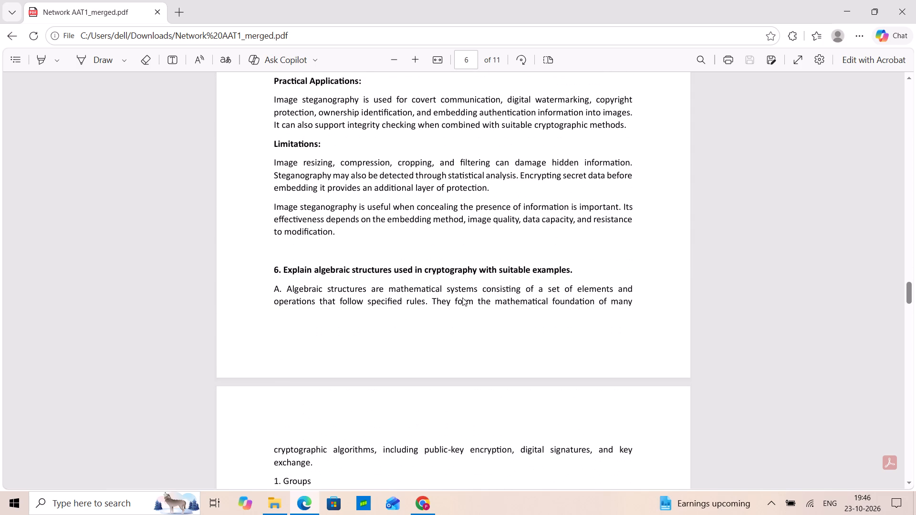
pyautogui.scroll(-6, 462, 298)
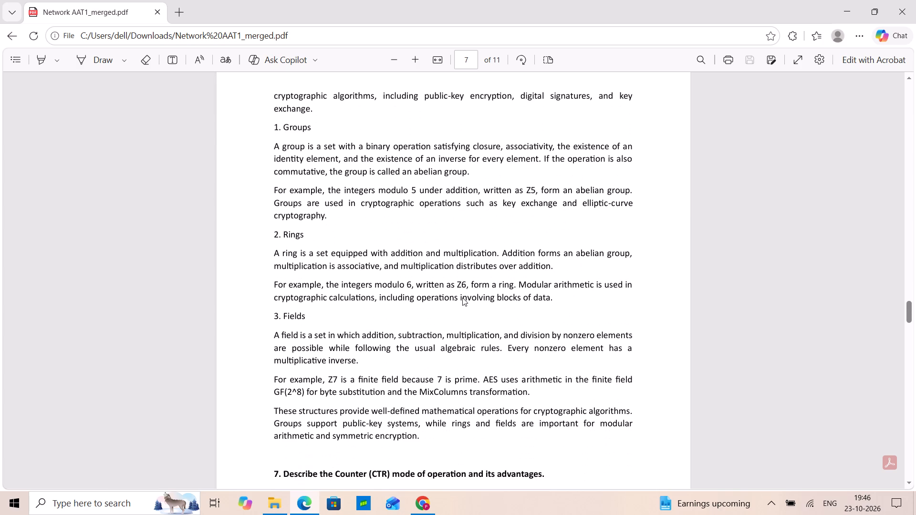
pyautogui.scroll(-16, 462, 298)
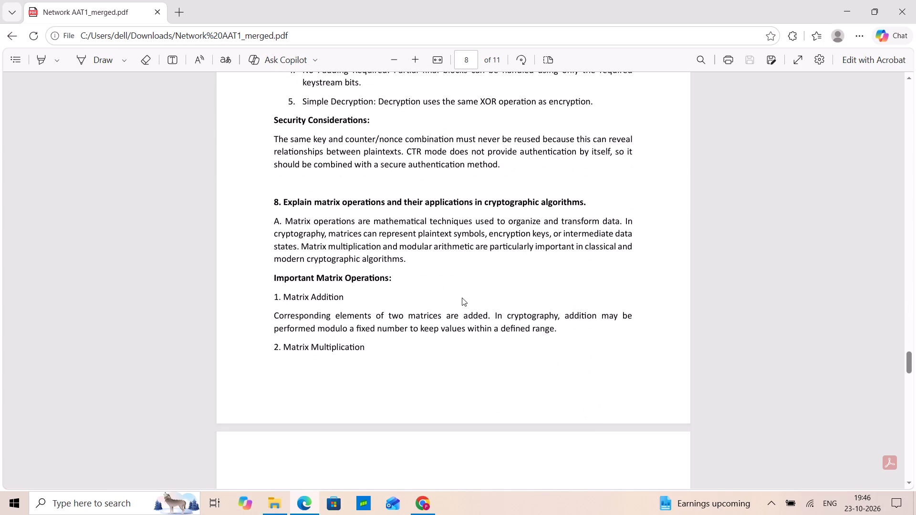
pyautogui.scroll(-2, 462, 298)
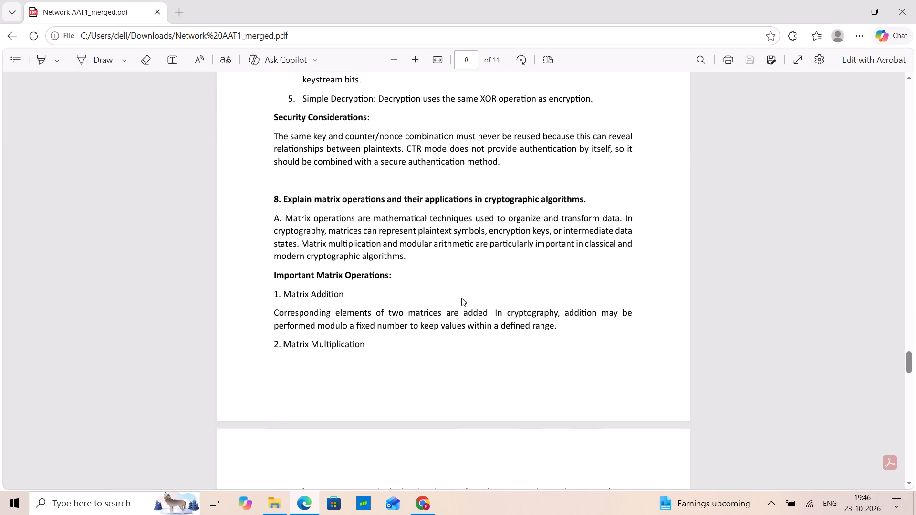
pyautogui.scroll(-8, 461, 298)
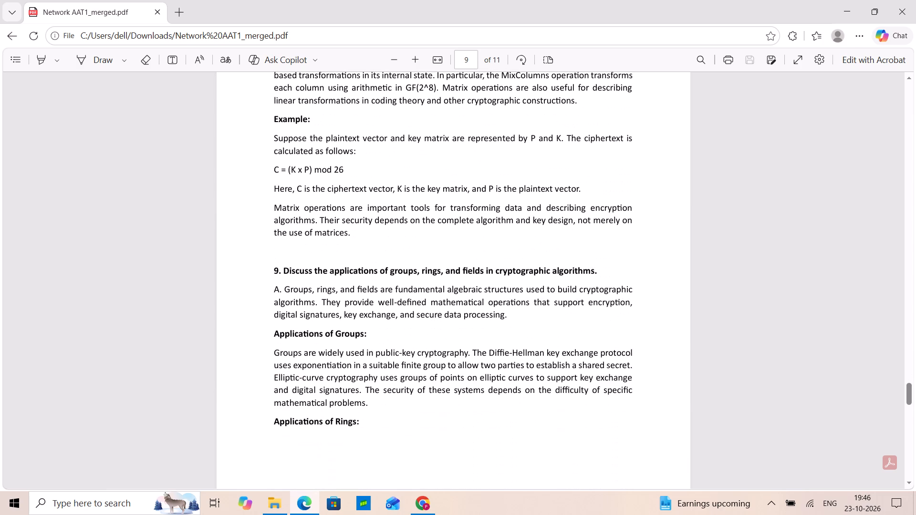
pyautogui.scroll(-4, 464, 294)
pyautogui.scroll(-5, 367, 279)
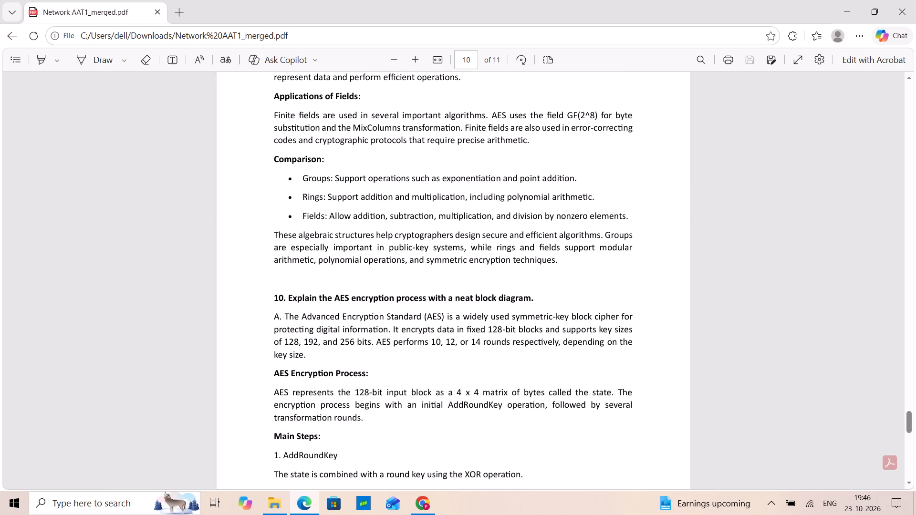
pyautogui.scroll(-6, 480, 319)
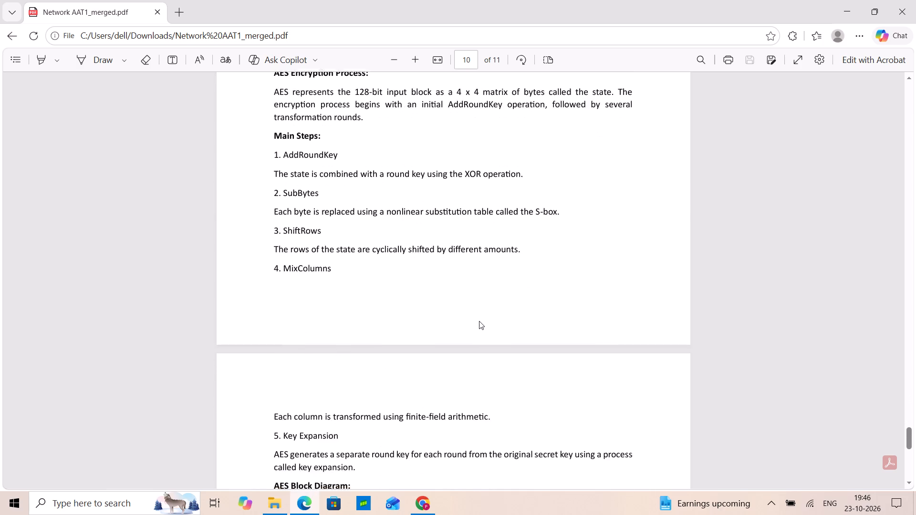
pyautogui.scroll(-12, 475, 322)
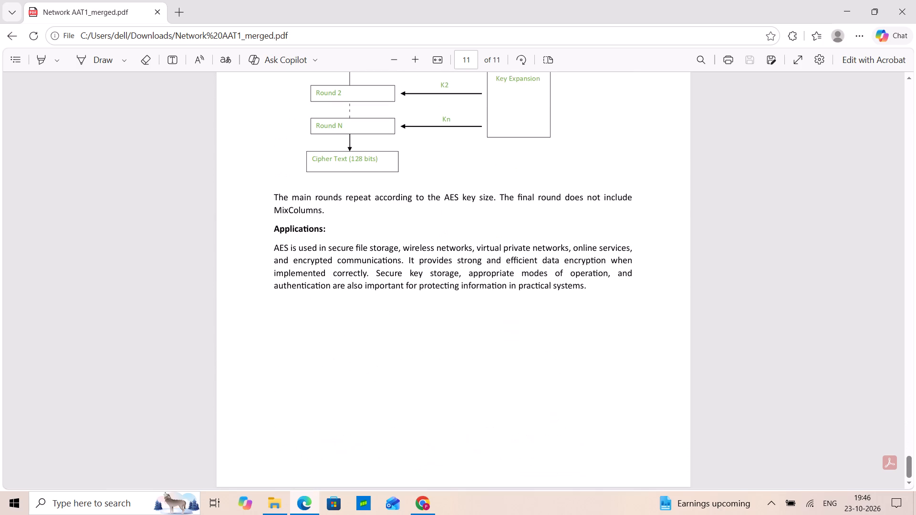
pyautogui.click(904, 13)
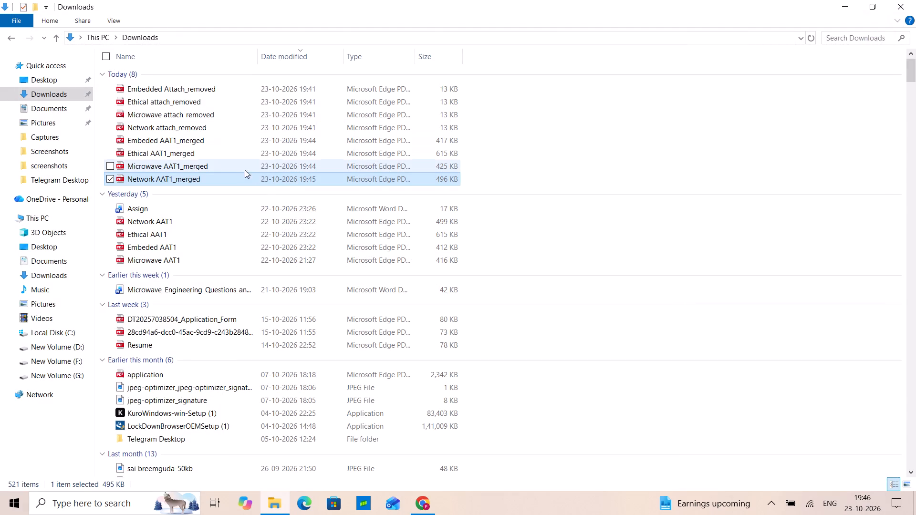
# Open Microwave AAT1_merged from Downloads, review it from the cover page through the magnetron diagram on the last page, and close it.
pyautogui.doubleClick(217, 168)
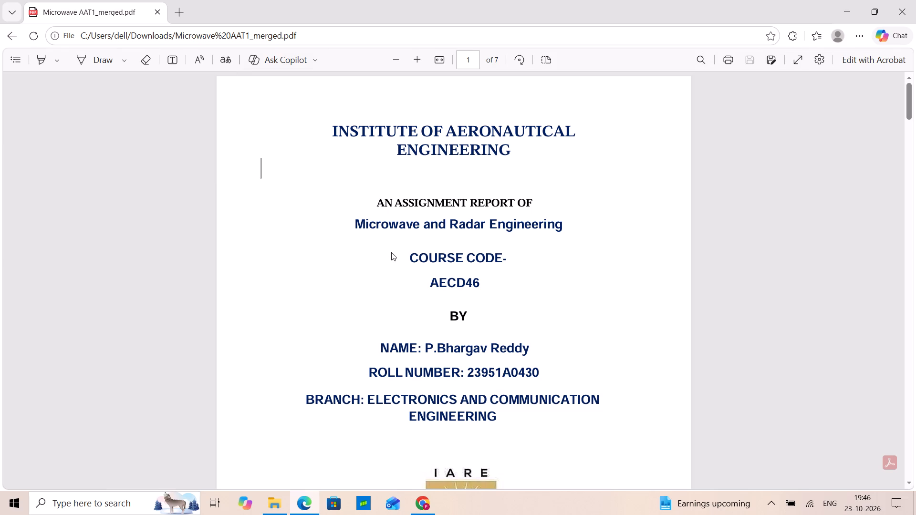
pyautogui.scroll(-2, 413, 270)
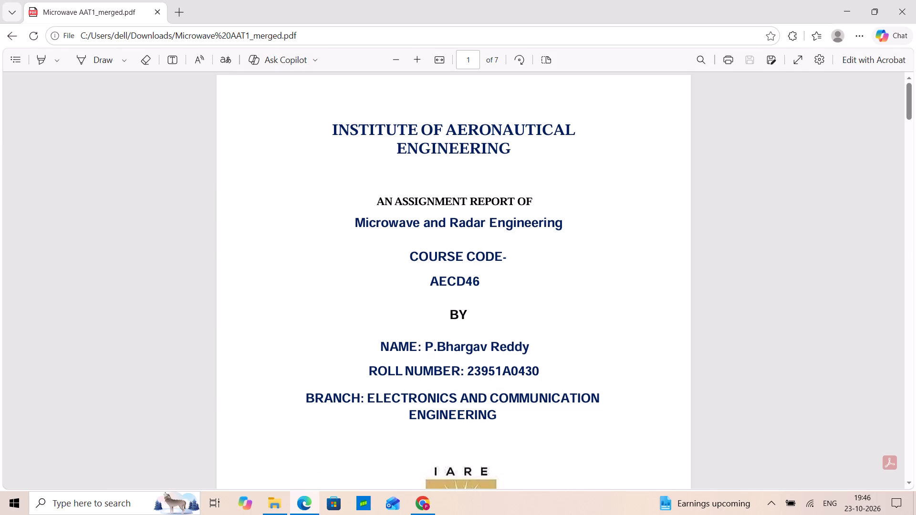
pyautogui.scroll(-6, 413, 270)
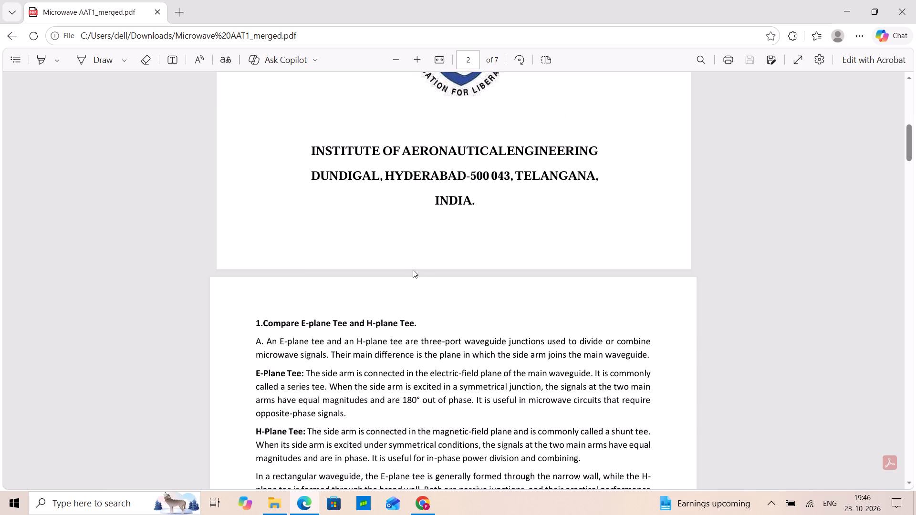
pyautogui.scroll(-7, 410, 307)
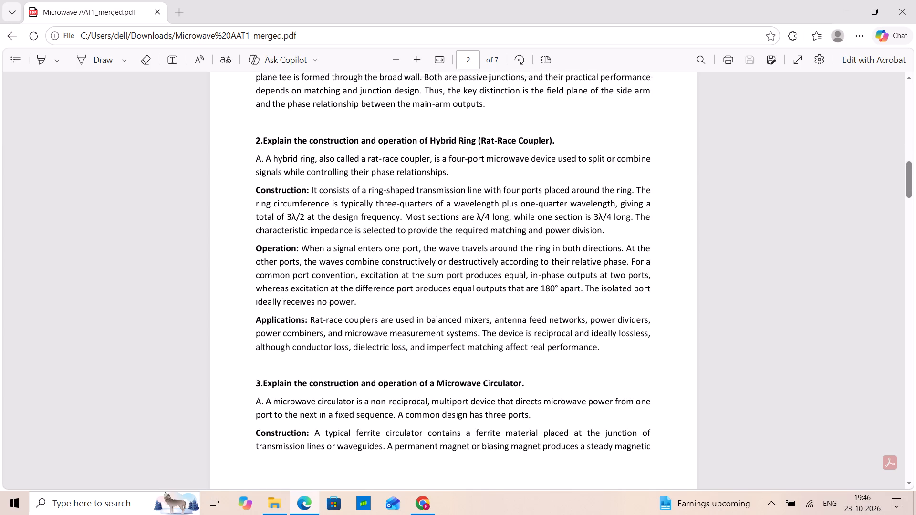
pyautogui.scroll(-1, 394, 283)
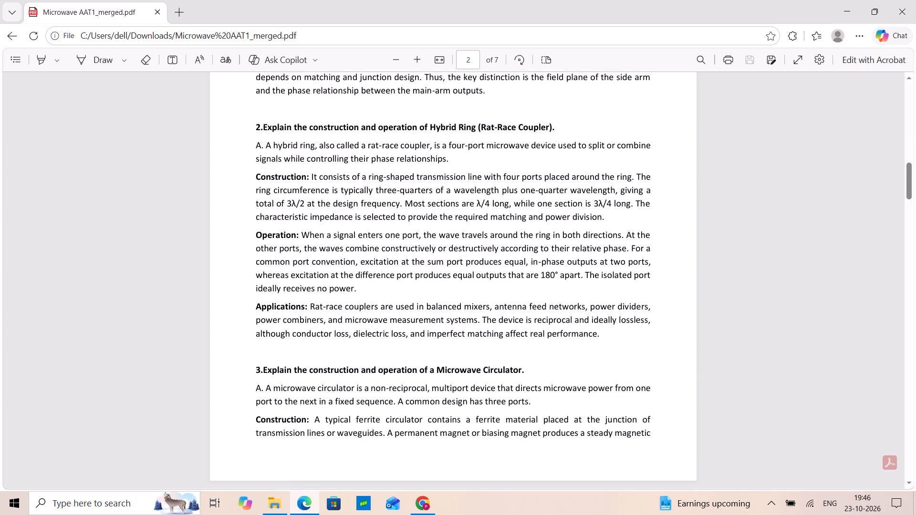
pyautogui.scroll(-6, 340, 295)
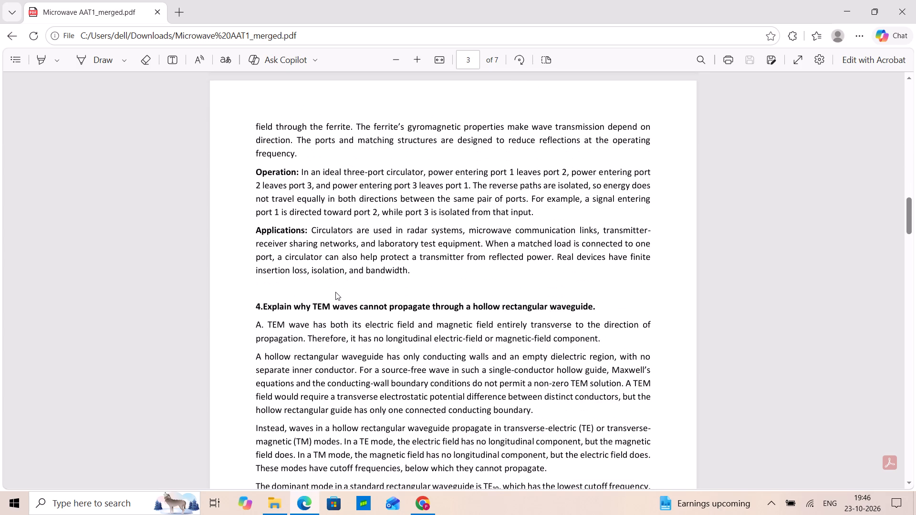
pyautogui.scroll(-5, 336, 279)
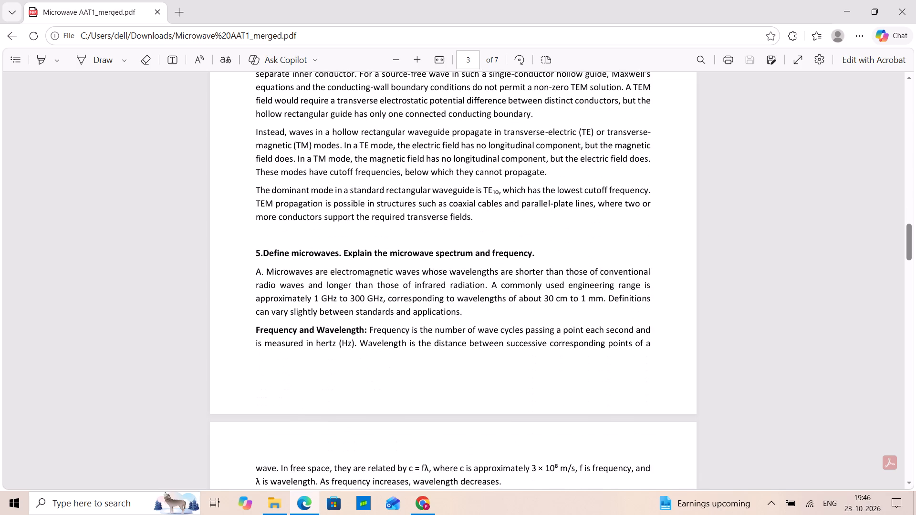
pyautogui.scroll(-6, 321, 287)
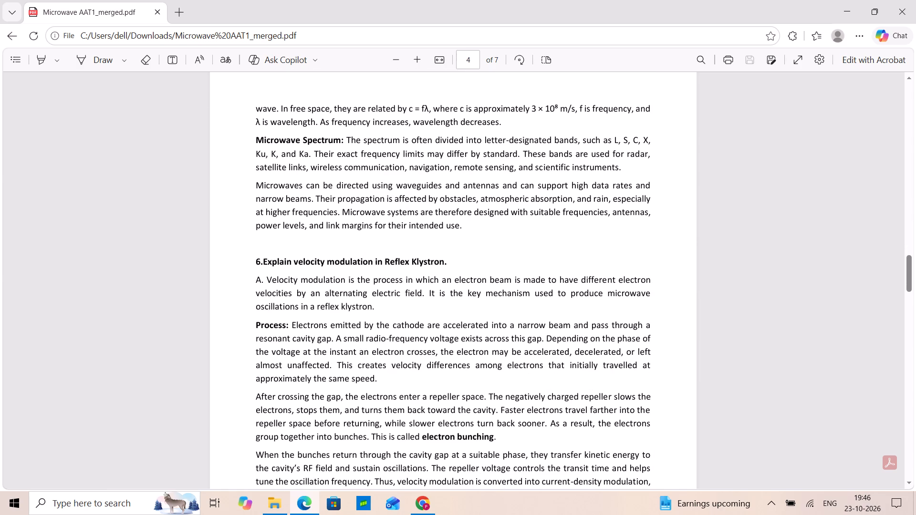
pyautogui.scroll(-11, 382, 264)
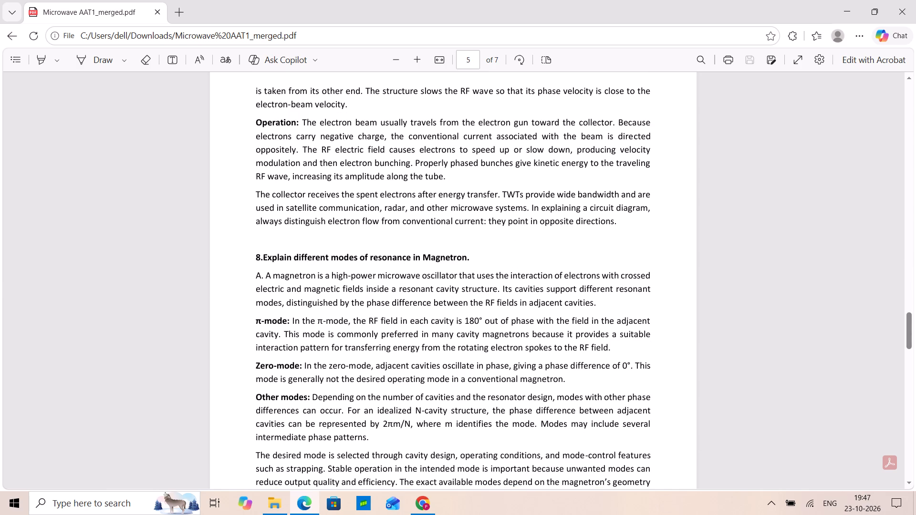
pyautogui.scroll(-5, 303, 282)
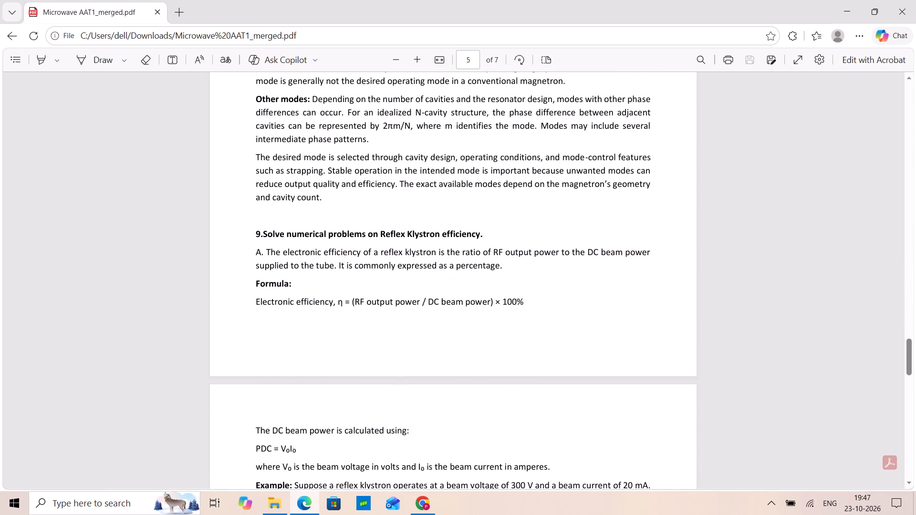
pyautogui.scroll(-4, 304, 283)
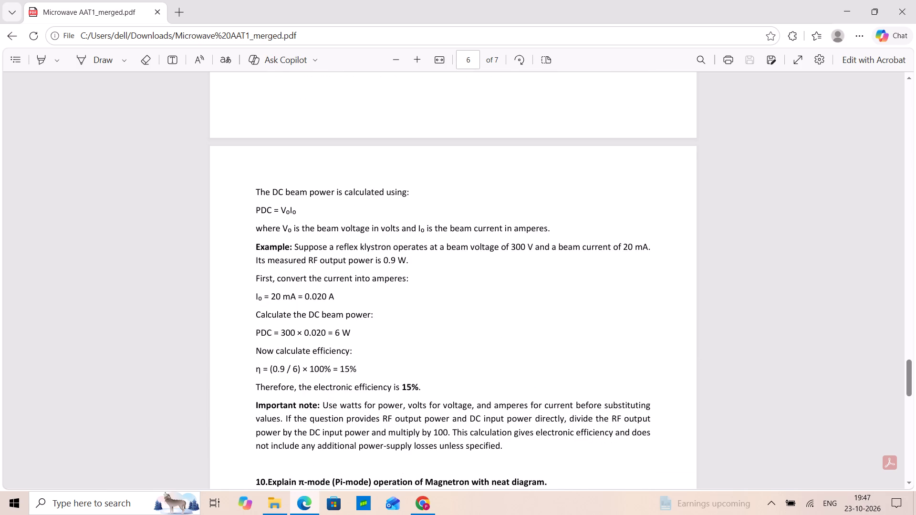
pyautogui.scroll(-4, 306, 283)
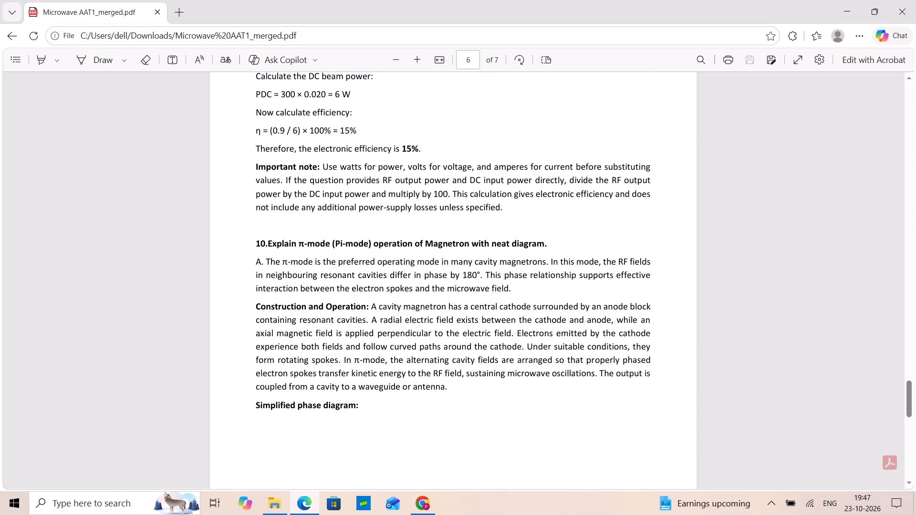
pyautogui.scroll(-8, 435, 290)
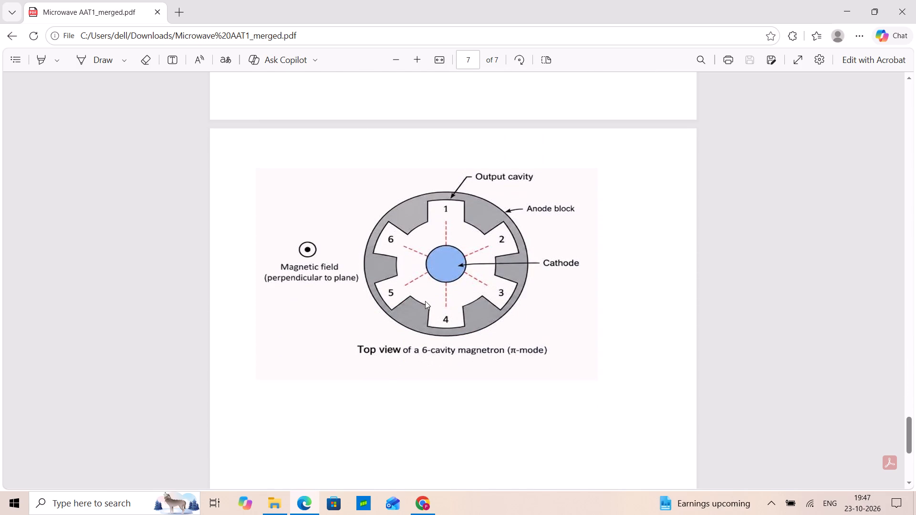
pyautogui.scroll(-12, 425, 301)
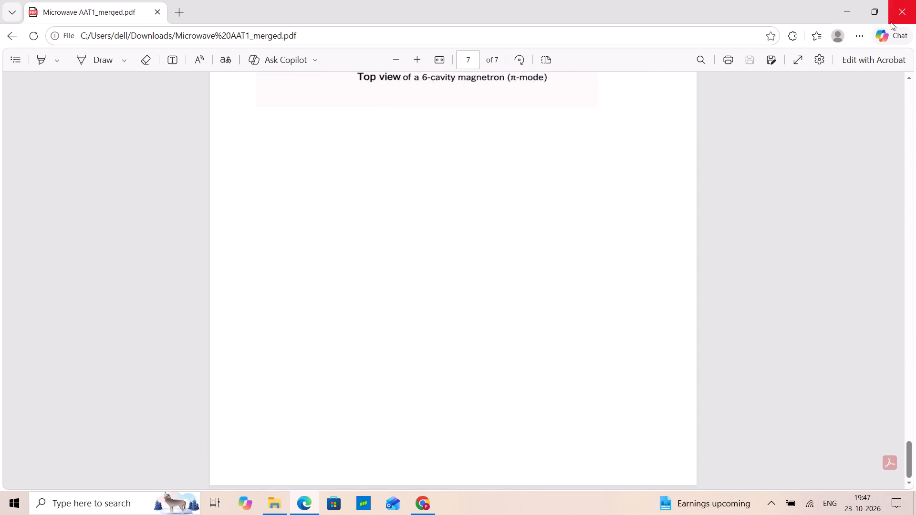
pyautogui.click(894, 17)
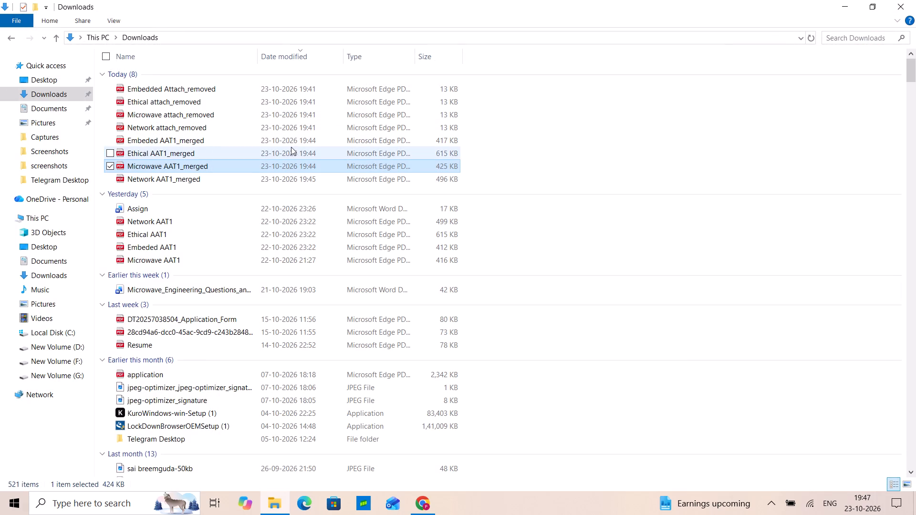
# Open Ethical AAT1_merged from Downloads and review it from the cover page through the start of question 4 on page 4.
pyautogui.doubleClick(291, 147)
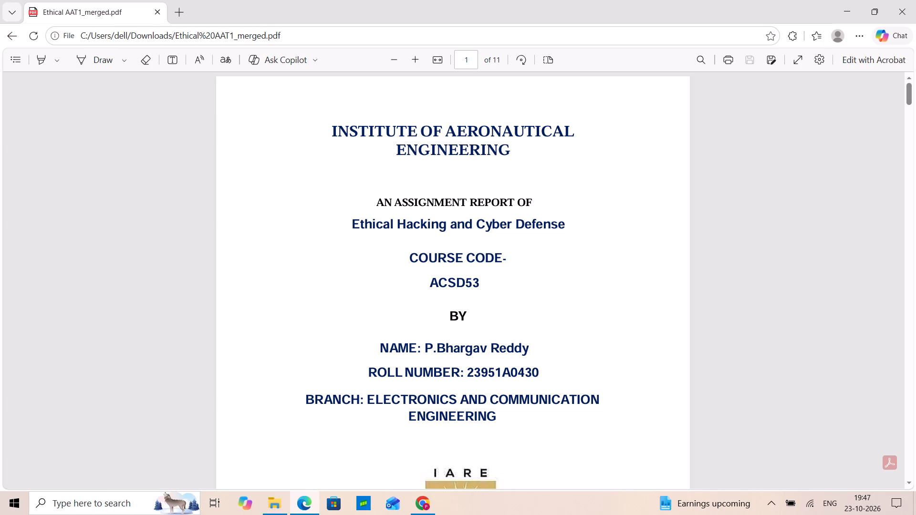
pyautogui.scroll(-2, 432, 282)
pyautogui.scroll(-4, 416, 144)
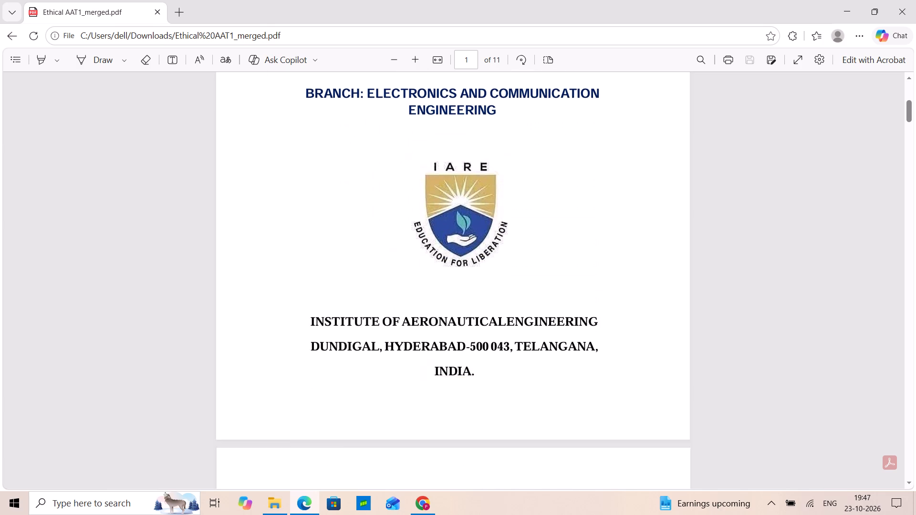
pyautogui.scroll(-4, 416, 144)
pyautogui.scroll(-3, 371, 236)
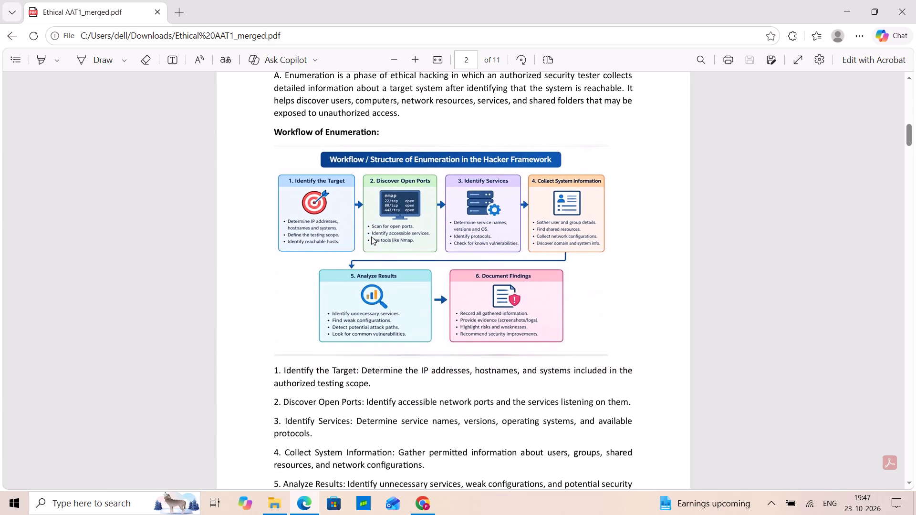
pyautogui.scroll(-8, 371, 237)
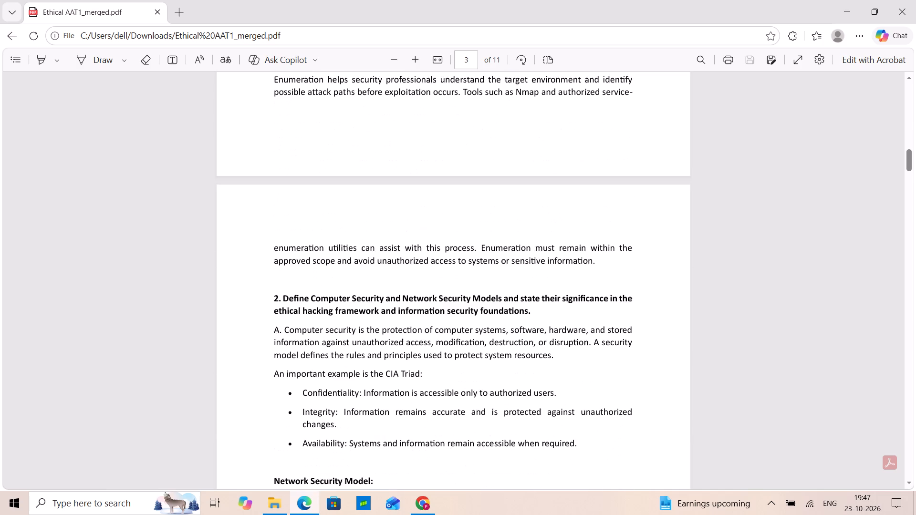
pyautogui.scroll(-8, 371, 239)
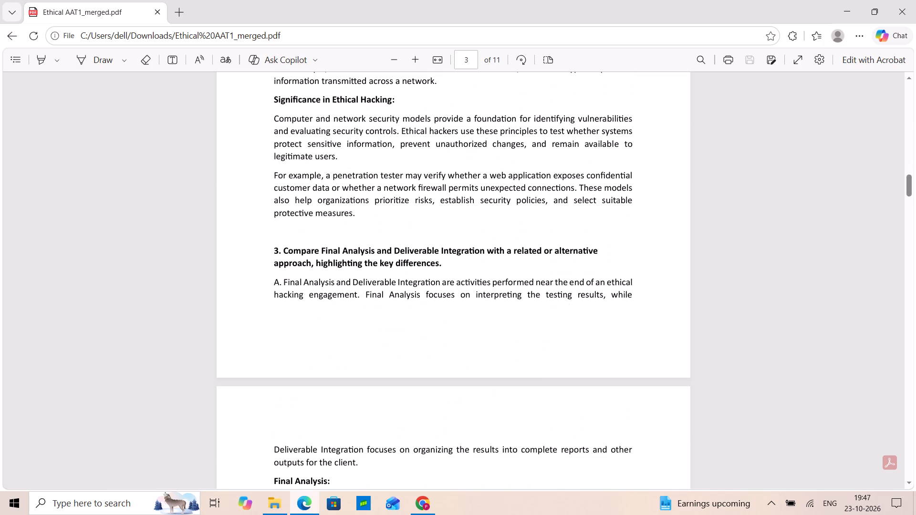
pyautogui.scroll(-7, 396, 259)
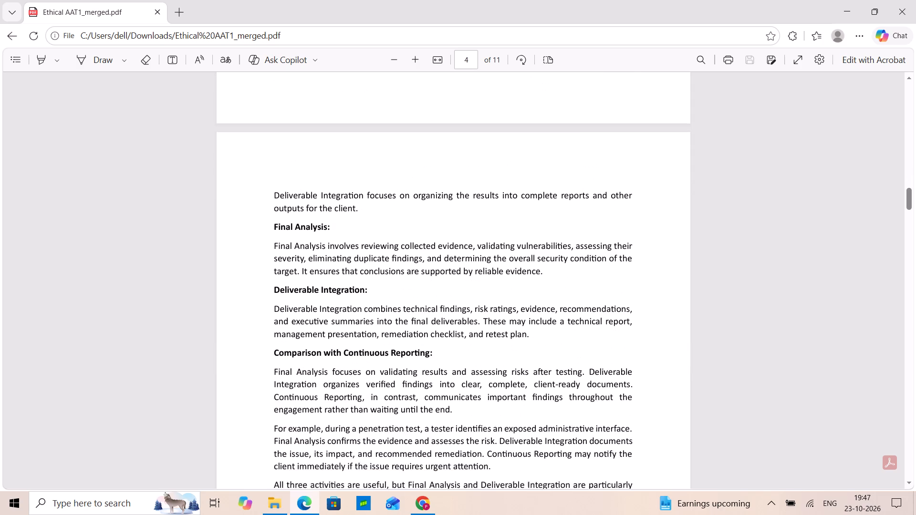
pyautogui.scroll(-1, 391, 260)
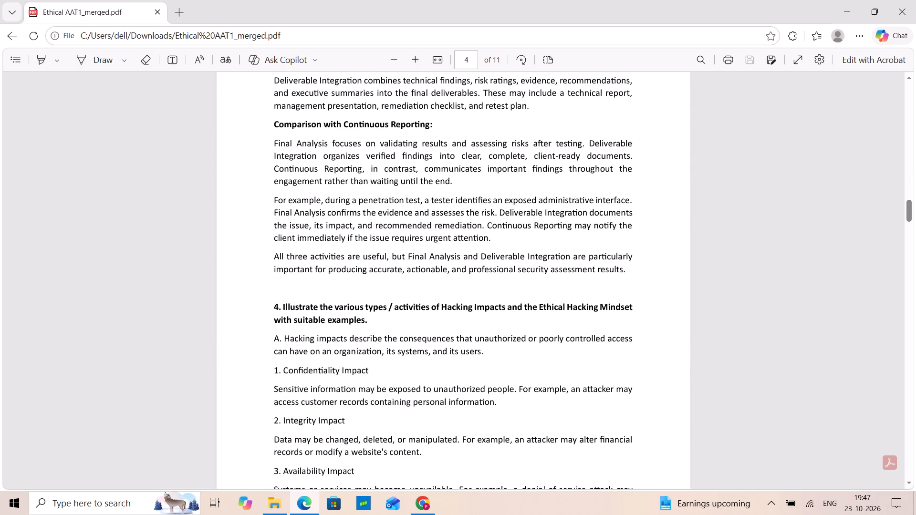
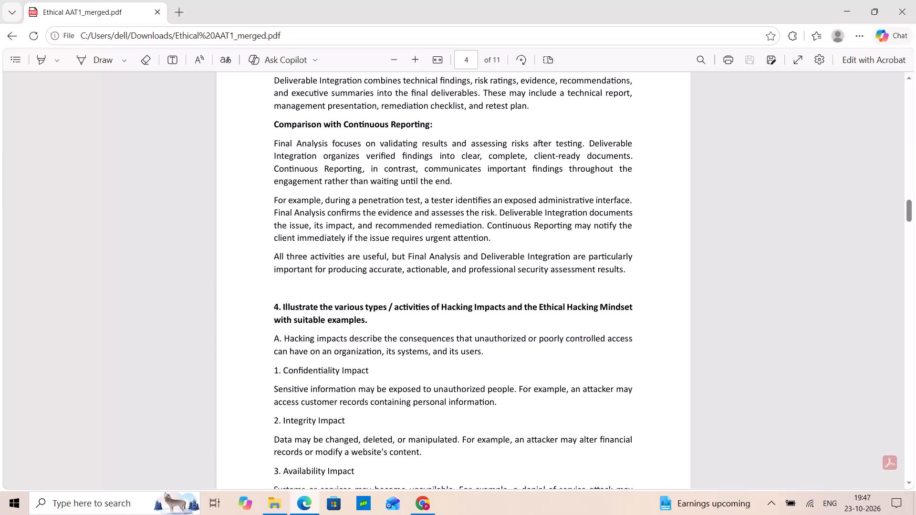
# Review the rest of Ethical AAT1_merged from question 4 through the end of page 11 and close it.
pyautogui.scroll(-6, 385, 257)
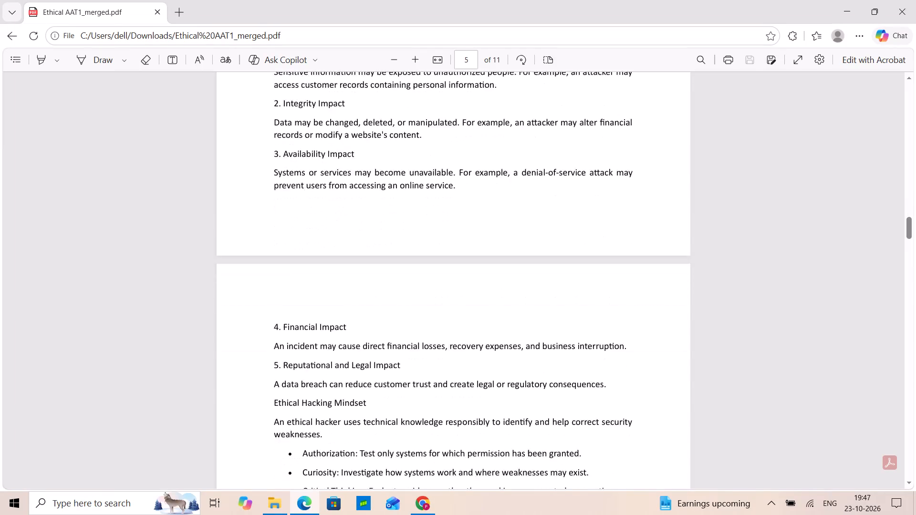
pyautogui.scroll(-8, 363, 290)
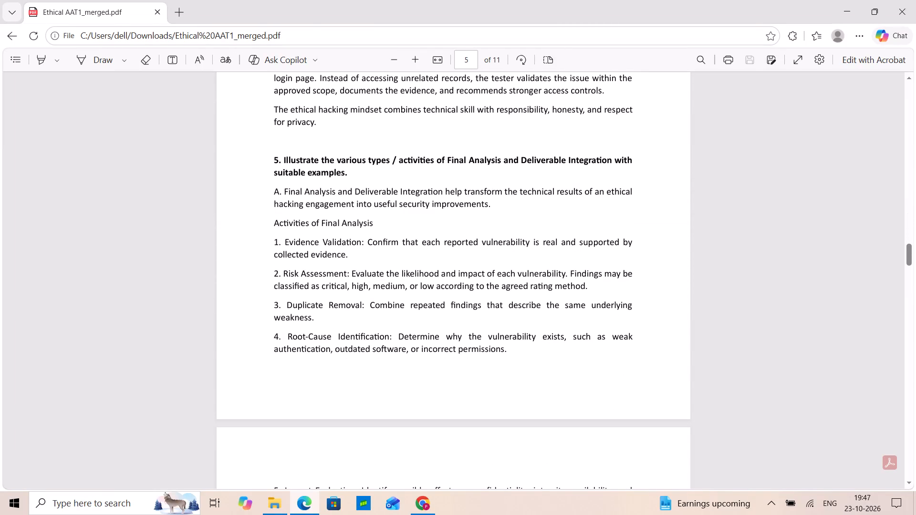
pyautogui.scroll(-2, 342, 248)
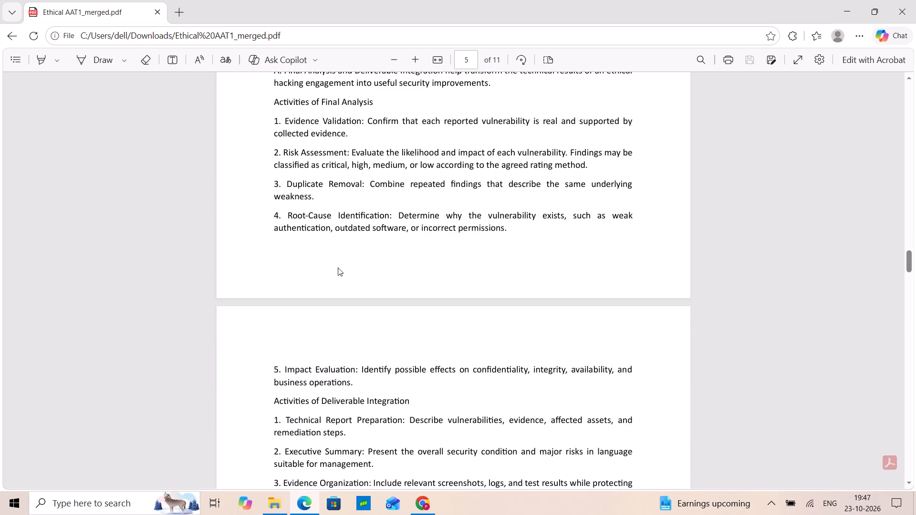
pyautogui.scroll(-7, 344, 301)
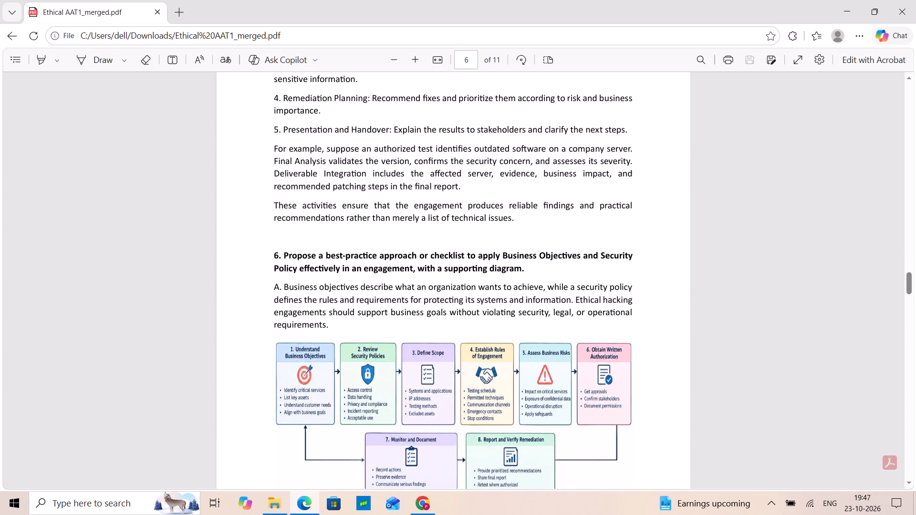
pyautogui.scroll(-6, 420, 269)
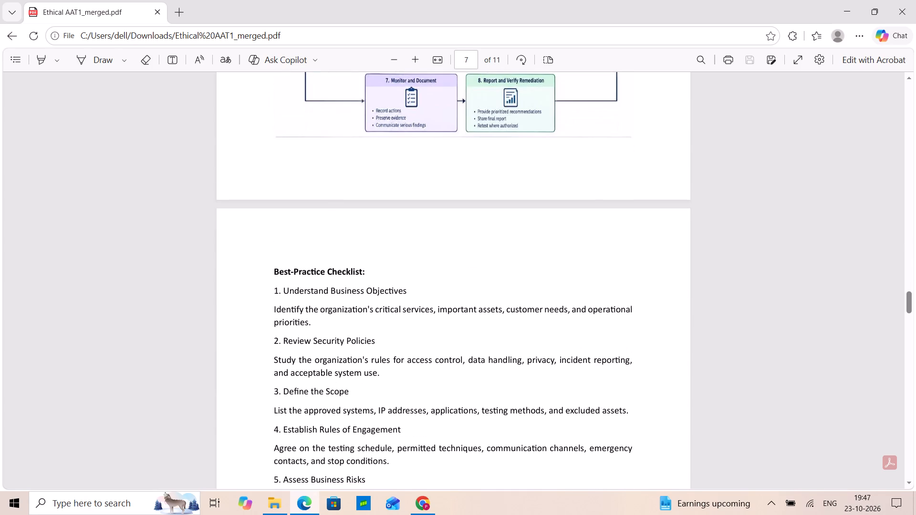
pyautogui.scroll(-9, 379, 287)
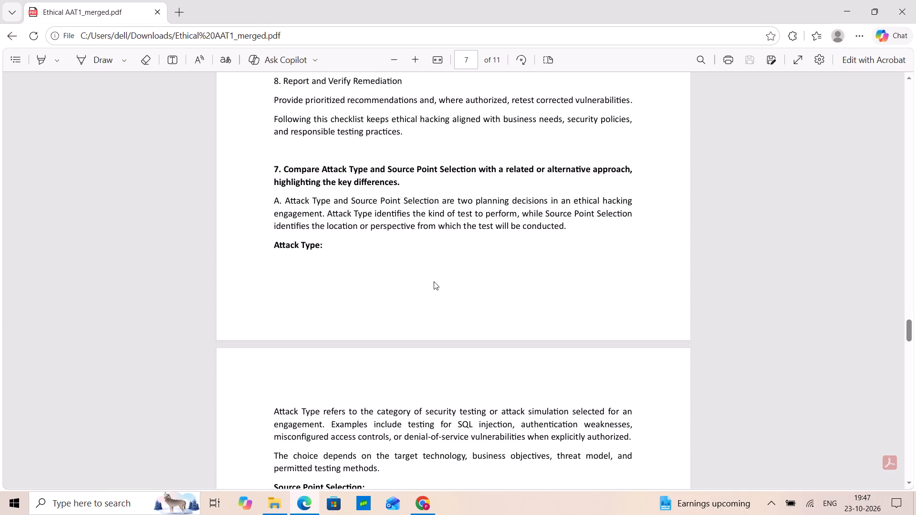
pyautogui.scroll(-11, 371, 304)
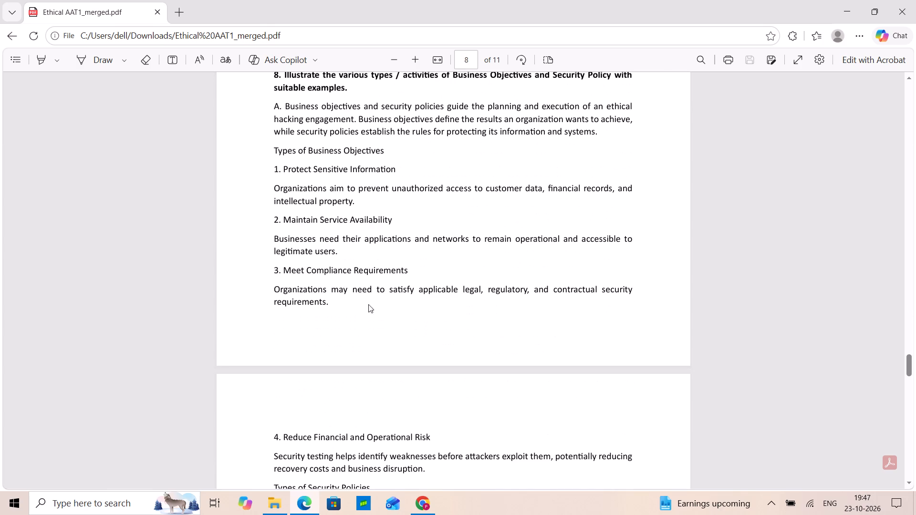
pyautogui.scroll(-6, 367, 302)
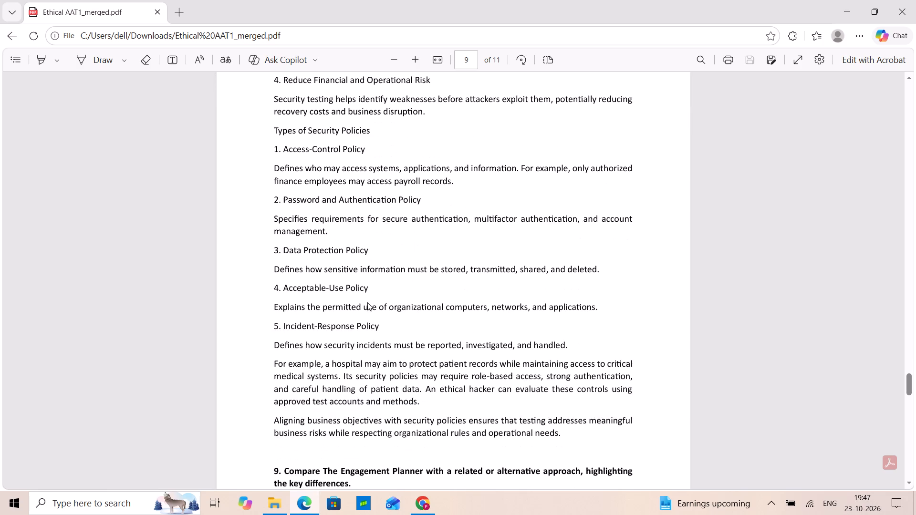
pyautogui.scroll(-10, 364, 299)
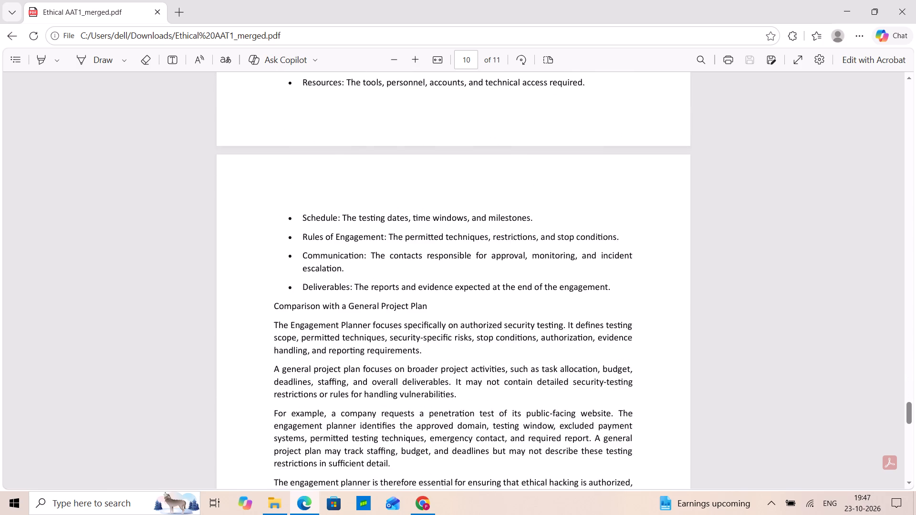
pyautogui.scroll(-8, 364, 299)
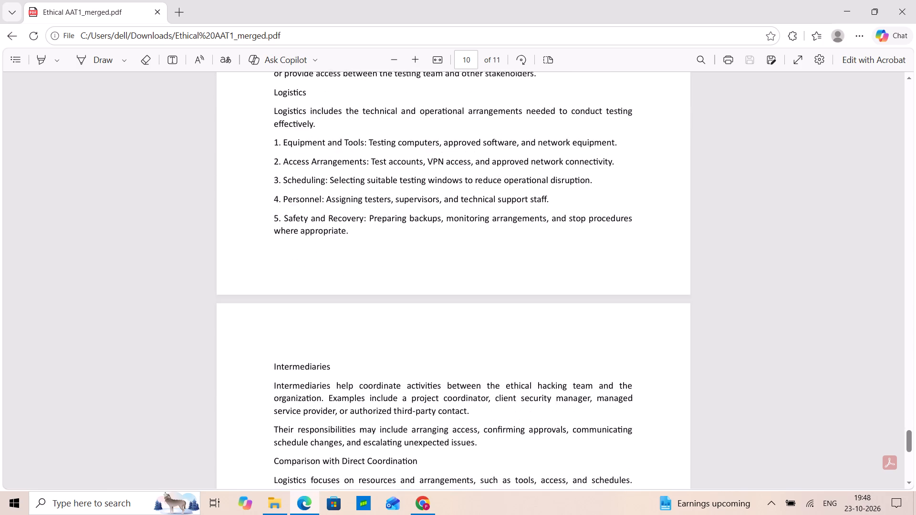
pyautogui.scroll(-18, 364, 298)
pyautogui.click(901, 0)
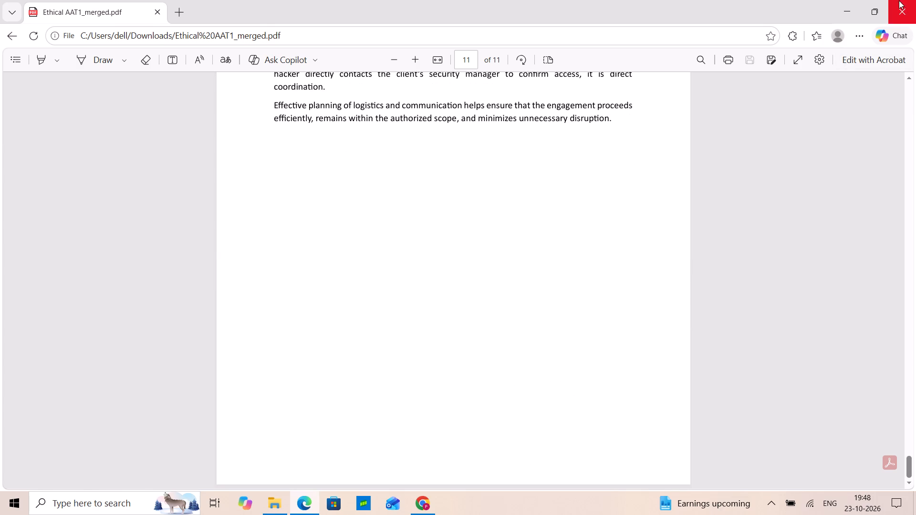
# Open Embeded AAT1_merged from Downloads, review it from the cover page through question 10 on the last page, and close it.
pyautogui.doubleClick(208, 138)
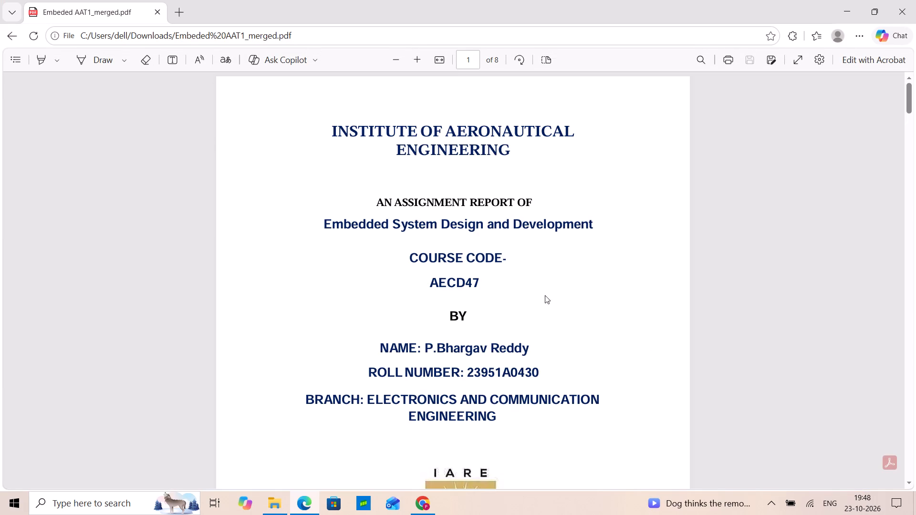
pyautogui.scroll(-8, 497, 224)
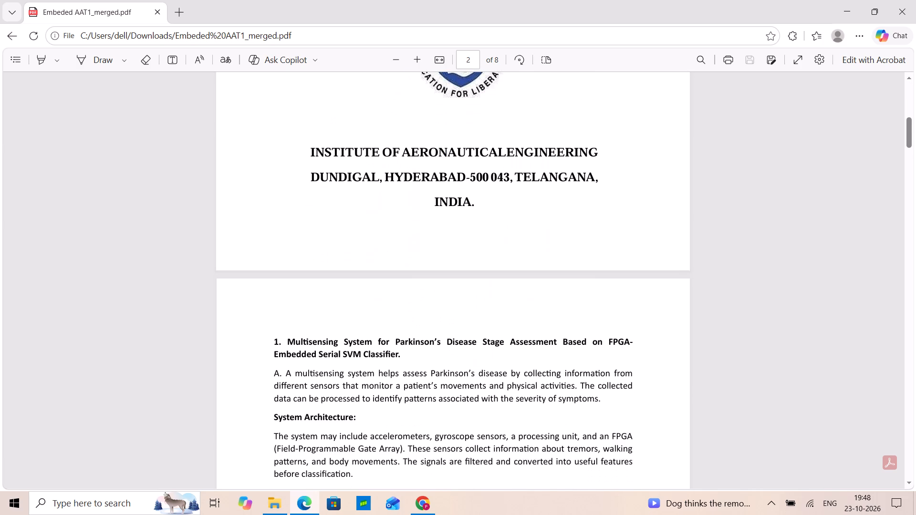
pyautogui.scroll(-3, 436, 212)
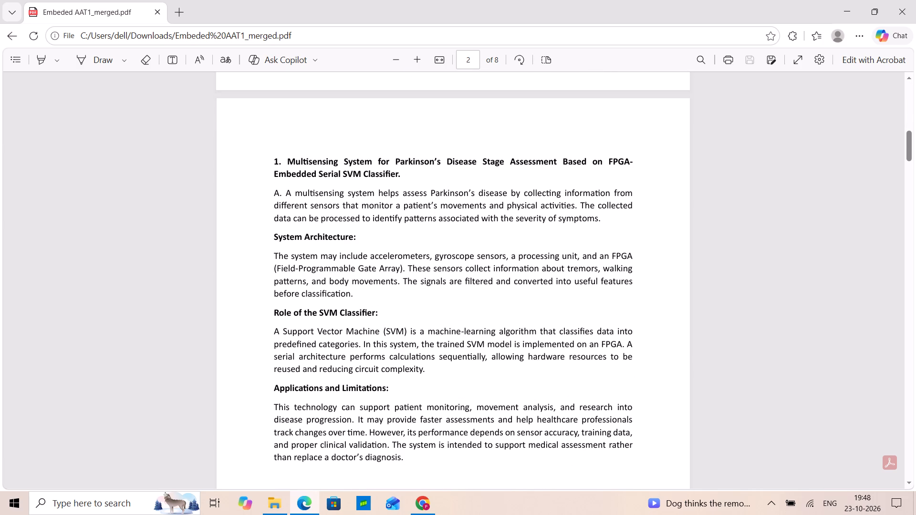
pyautogui.scroll(-1, 312, 227)
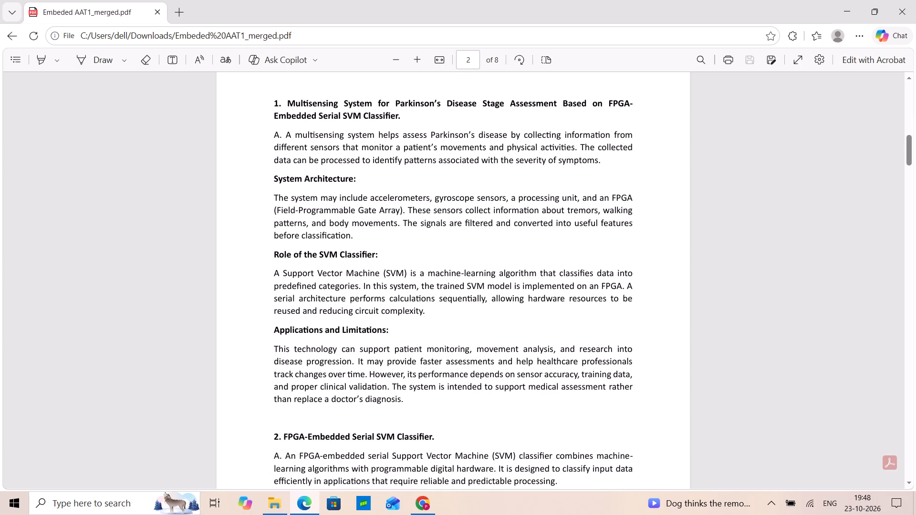
pyautogui.scroll(-2, 312, 236)
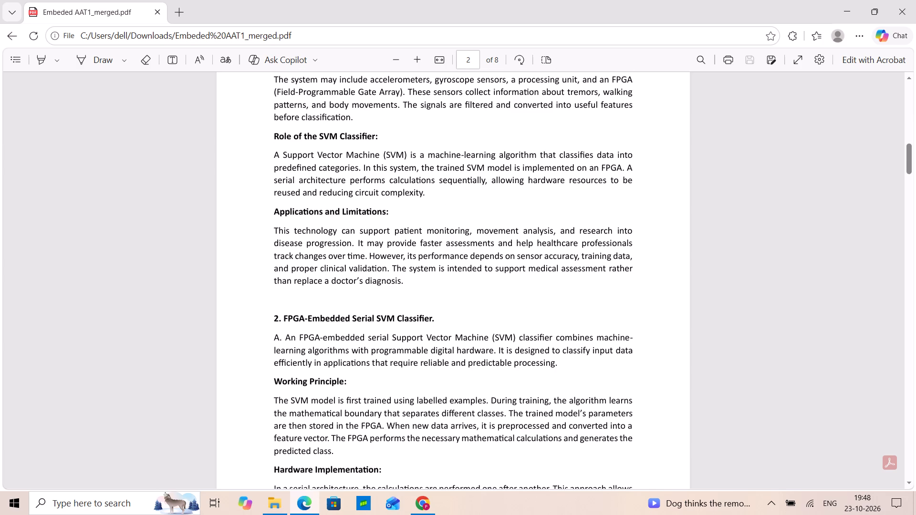
pyautogui.scroll(-3, 330, 358)
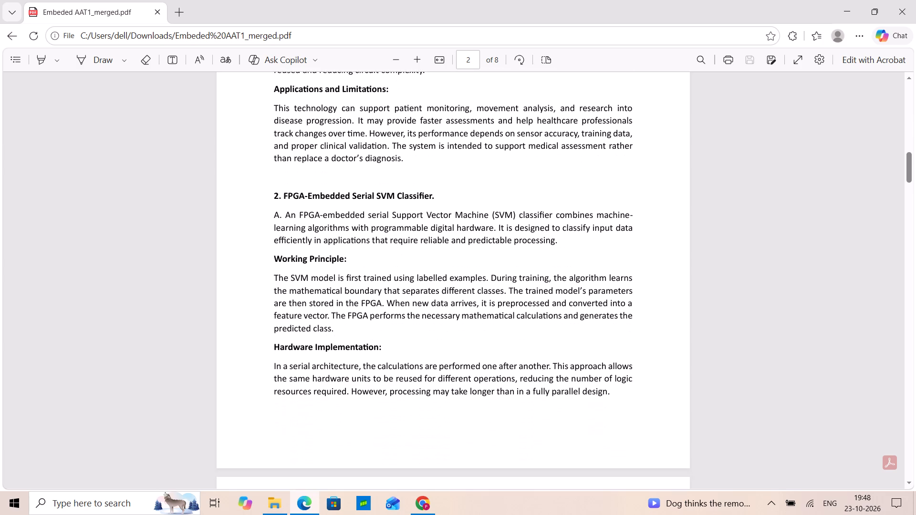
pyautogui.scroll(-5, 332, 359)
pyautogui.scroll(-3, 372, 331)
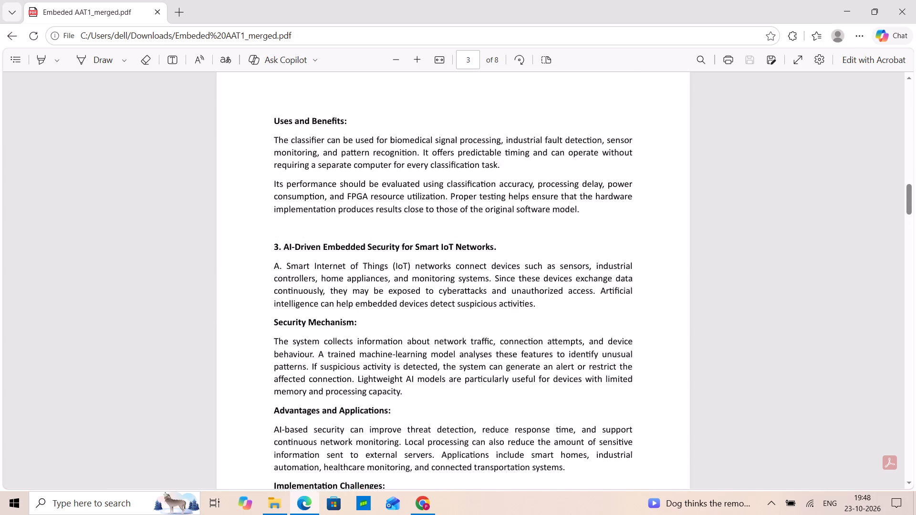
pyautogui.scroll(-4, 373, 334)
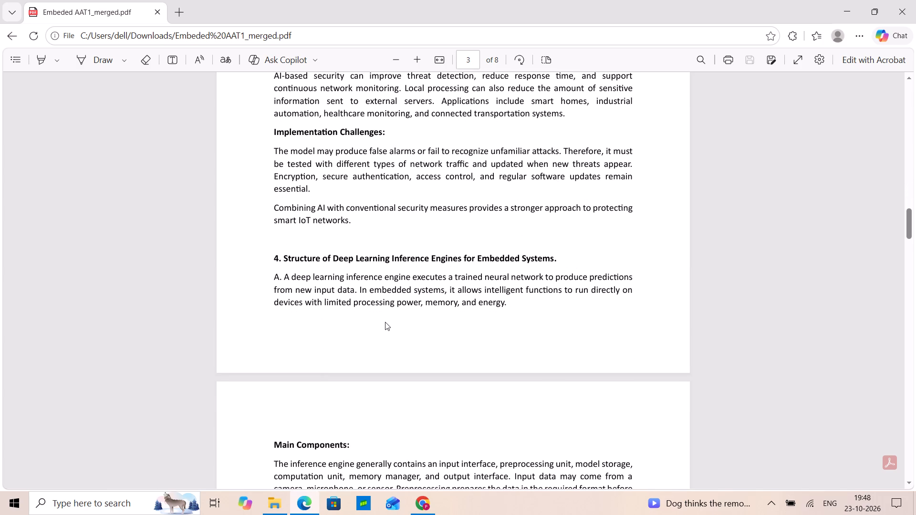
pyautogui.scroll(-4, 385, 322)
pyautogui.scroll(-4, 371, 374)
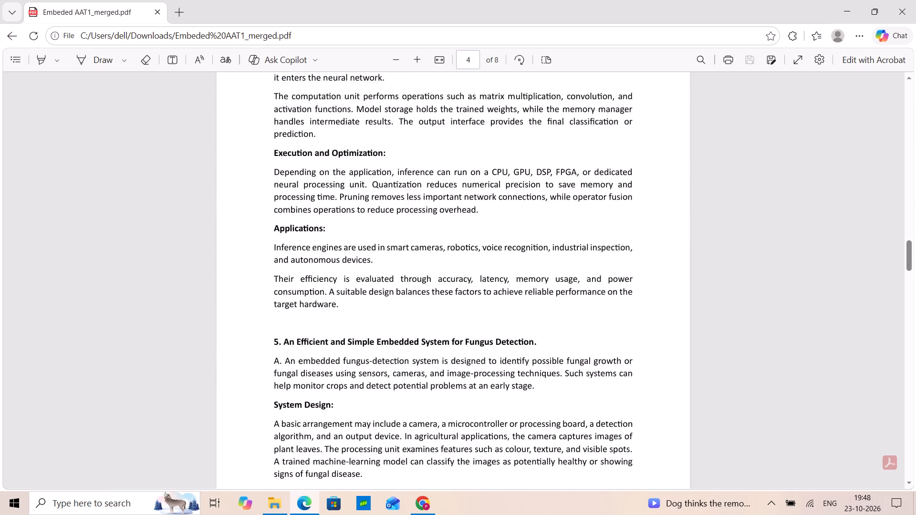
pyautogui.scroll(-2, 371, 374)
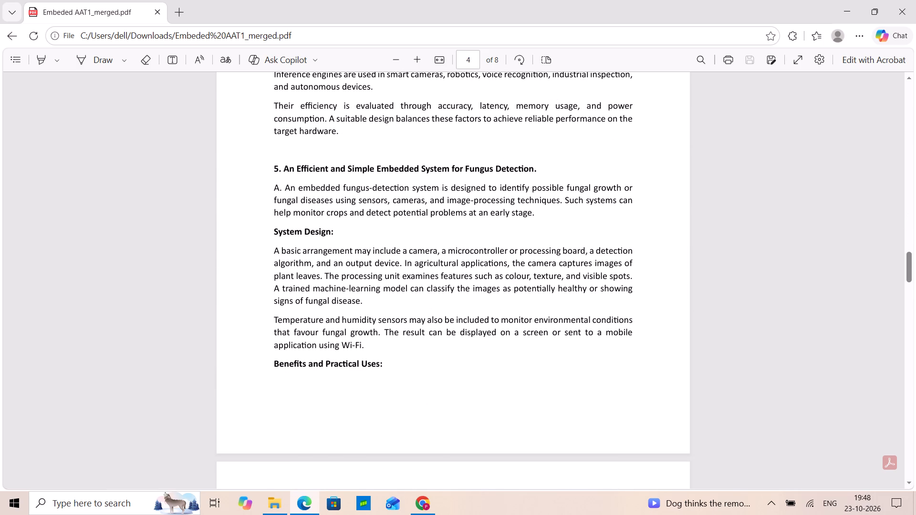
pyautogui.scroll(-8, 422, 324)
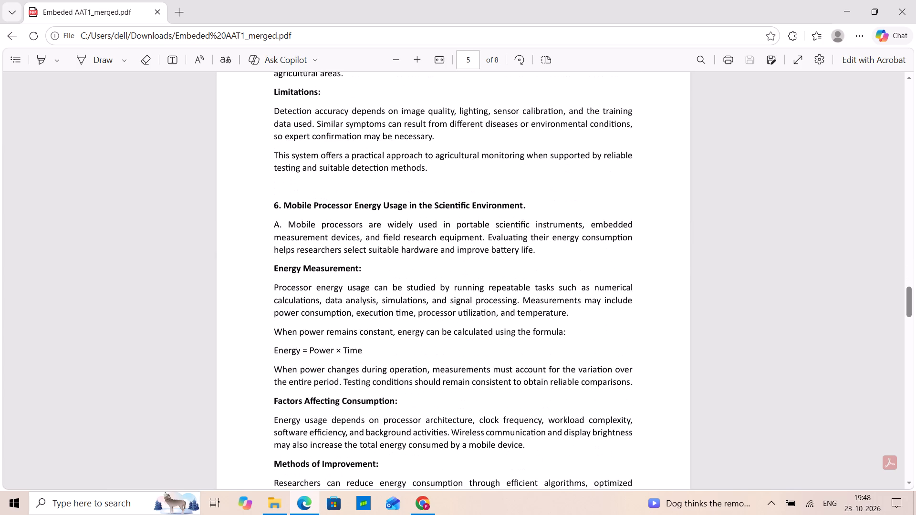
pyautogui.scroll(-6, 404, 330)
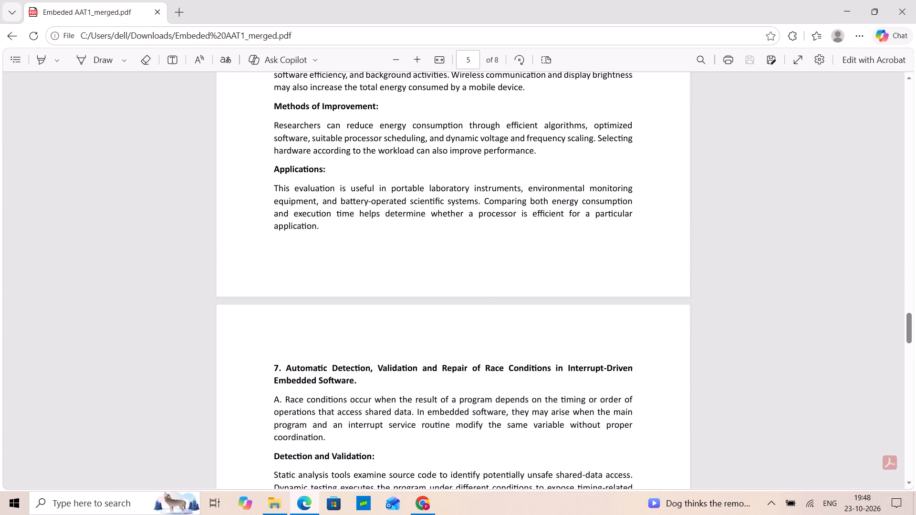
pyautogui.scroll(-7, 403, 330)
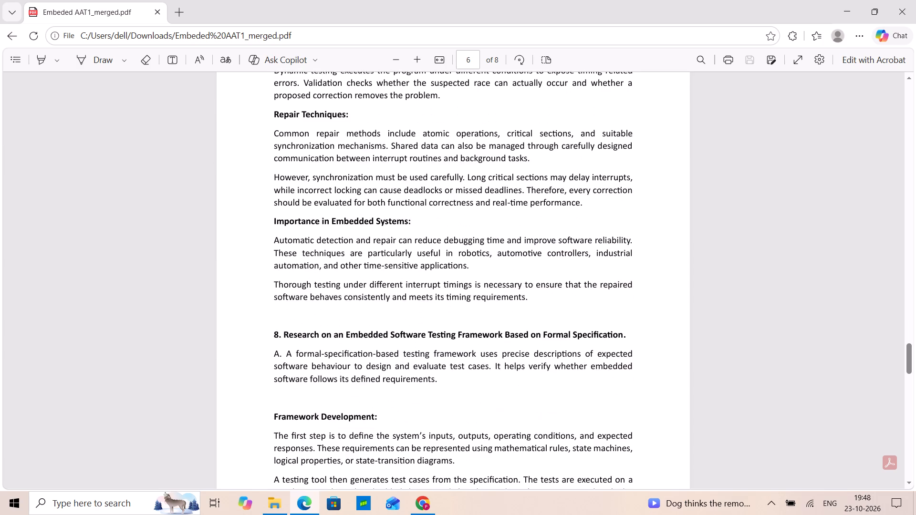
pyautogui.scroll(-7, 402, 330)
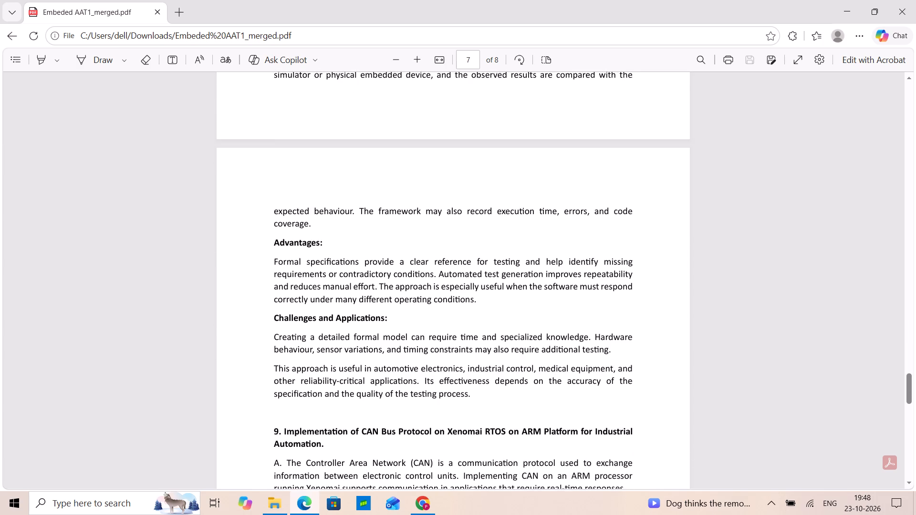
pyautogui.scroll(-12, 402, 330)
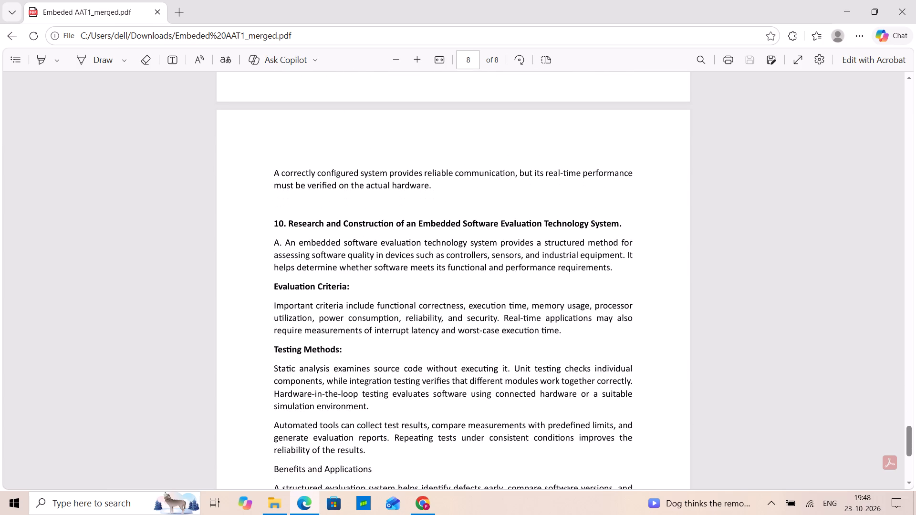
pyautogui.scroll(-5, 454, 297)
pyautogui.scroll(-5, 385, 323)
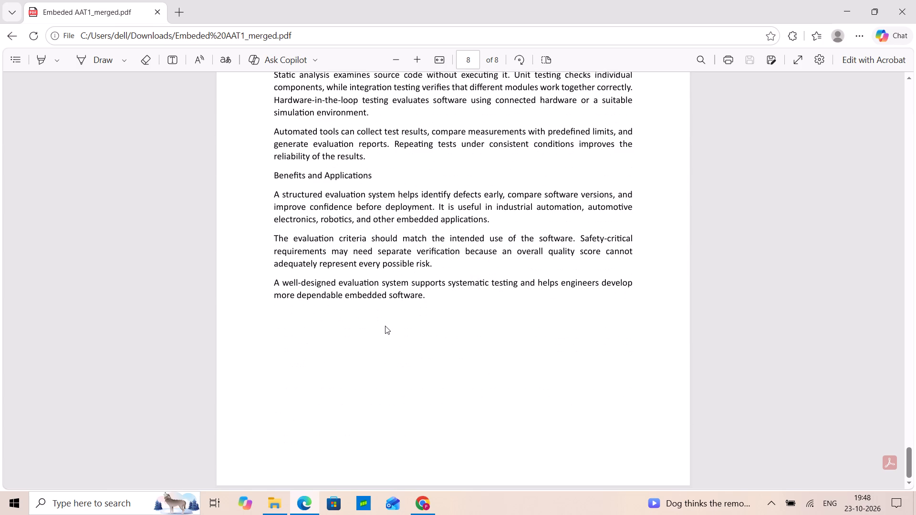
pyautogui.scroll(7, 600, 185)
pyautogui.click(900, 17)
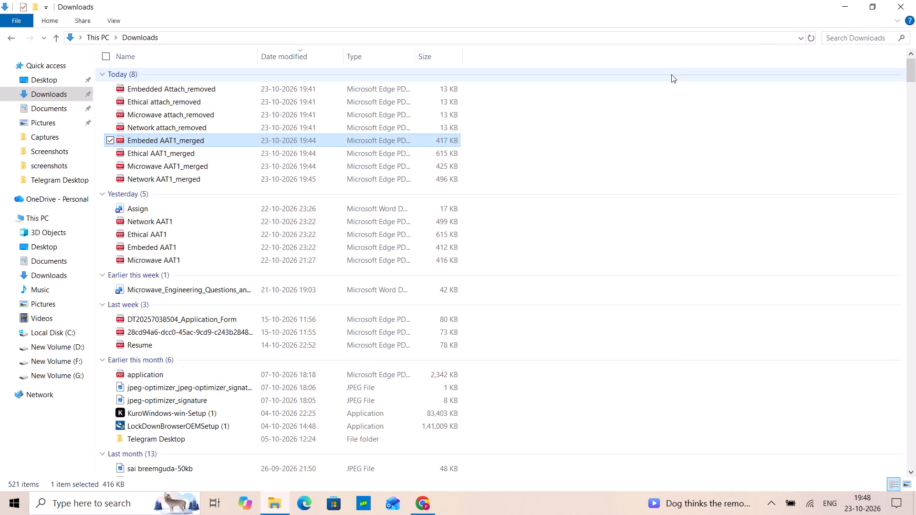
# Delete the four one-page cover PDFs from Downloads: Embedded Attach_removed, Ethical attach_removed, Microwave attach_removed and Network attach_removed.
pyautogui.click(107, 89)
pyautogui.click(115, 102)
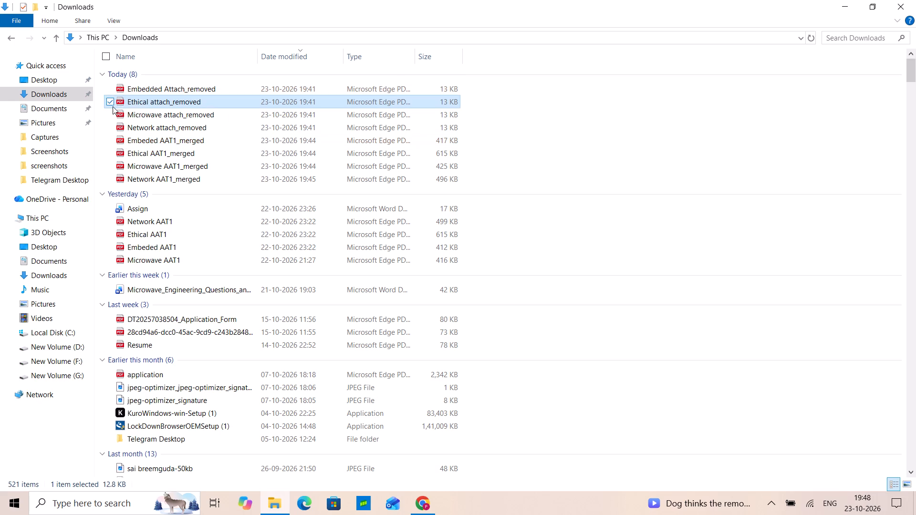
pyautogui.click(104, 88)
pyautogui.click(111, 102)
pyautogui.click(111, 113)
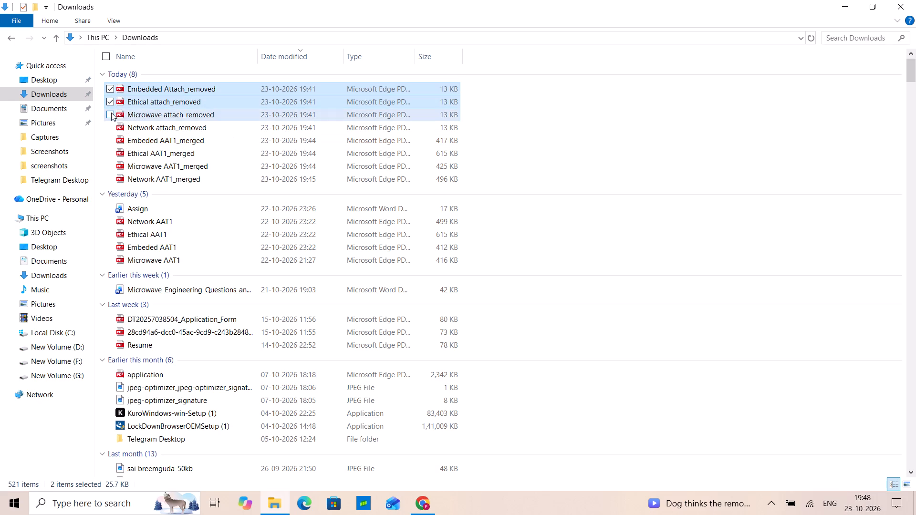
pyautogui.click(111, 126)
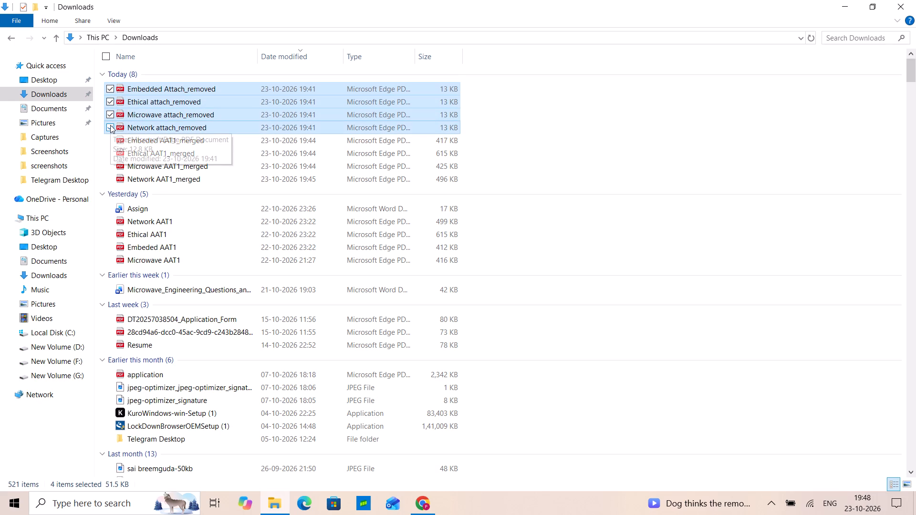
pyautogui.press('Delete')
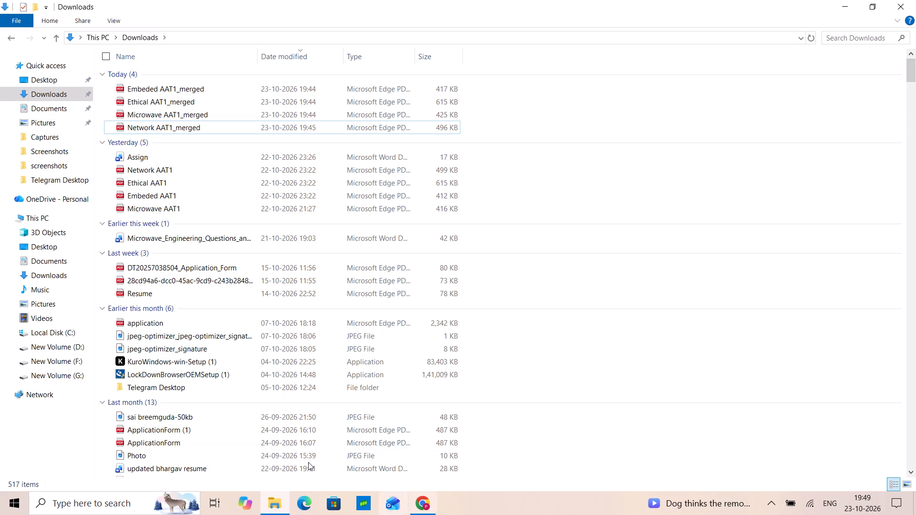
# Launch a new Google Chrome window from the Windows search.
pyautogui.click(143, 504)
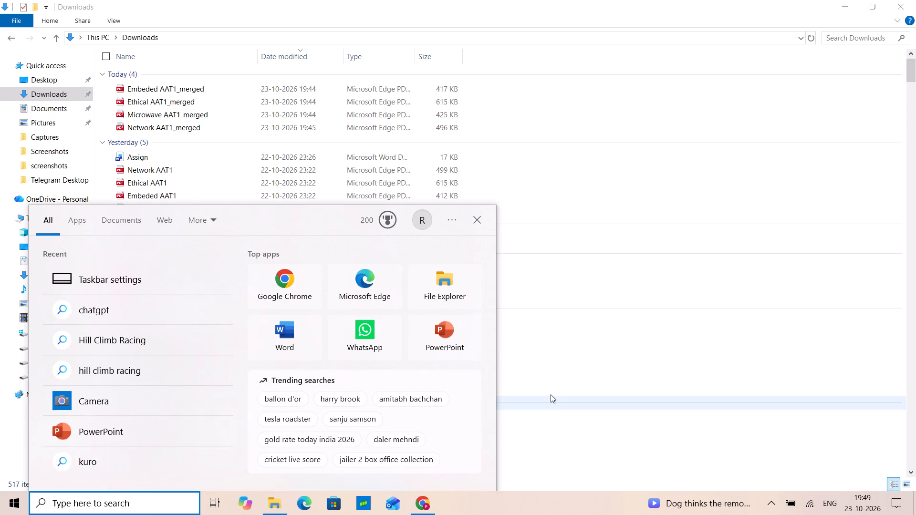
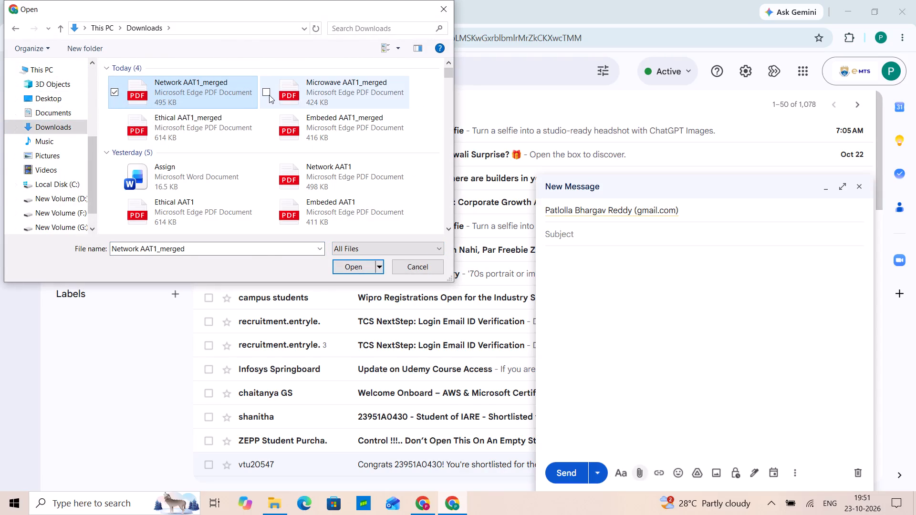
# Attach Network AAT1_merged, Microwave AAT1_merged, Ethical AAT1_merged and Embeded AAT1_merged from Downloads to the new email message.
pyautogui.click(268, 94)
pyautogui.click(114, 130)
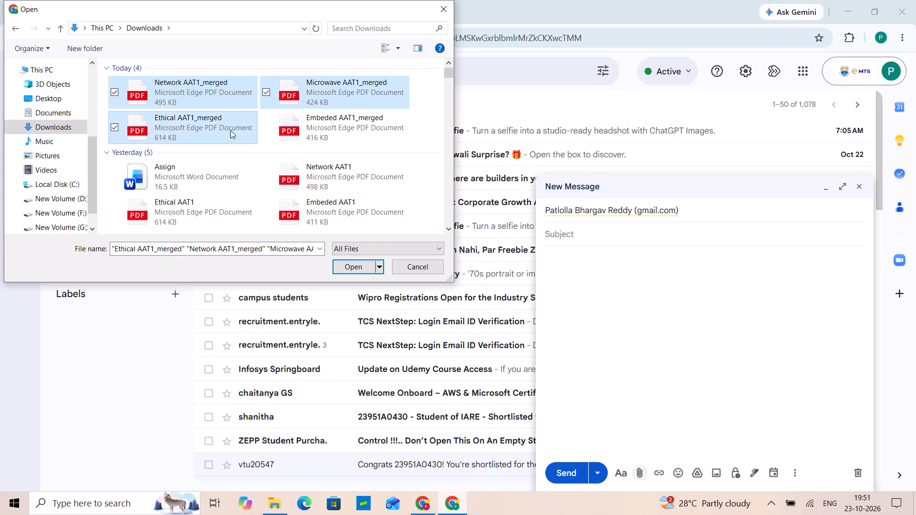
pyautogui.click(265, 125)
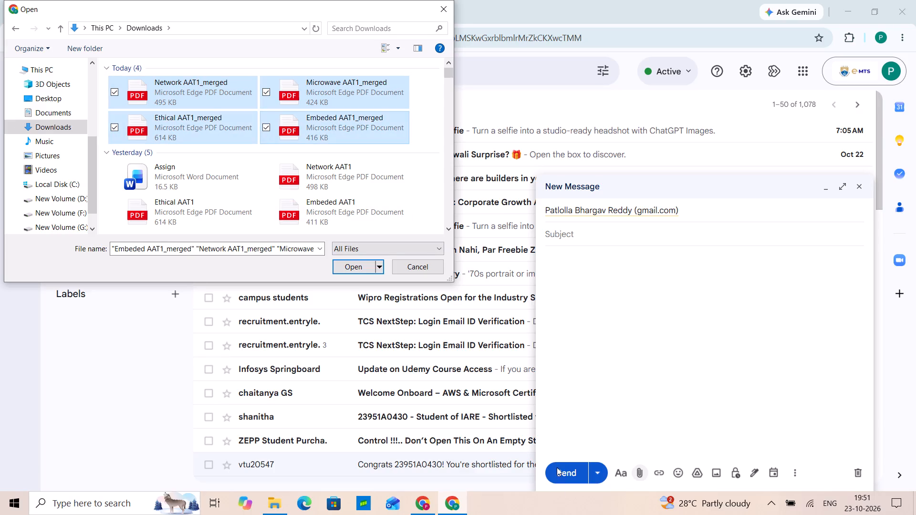
pyautogui.click(557, 467)
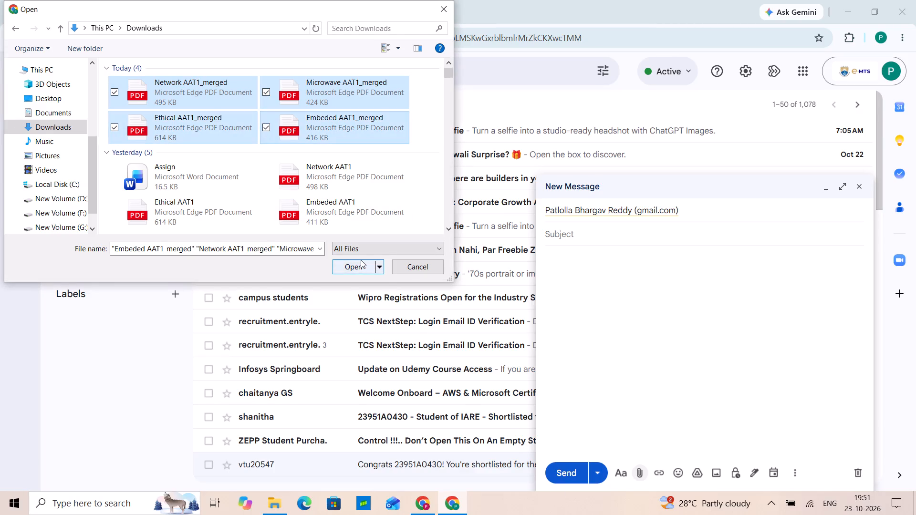
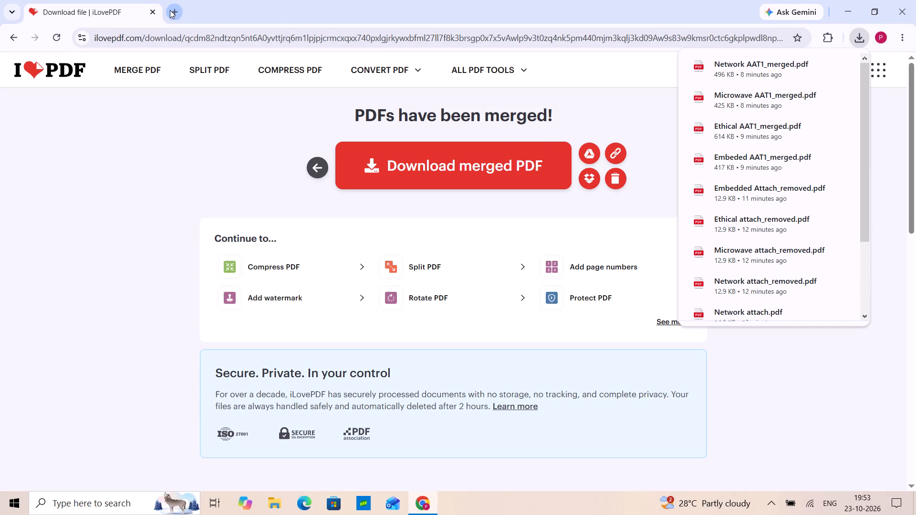
# Open a new Chrome tab and close the iLovePDF download tab.
pyautogui.click(171, 10)
pyautogui.click(145, 12)
pyautogui.click(152, 15)
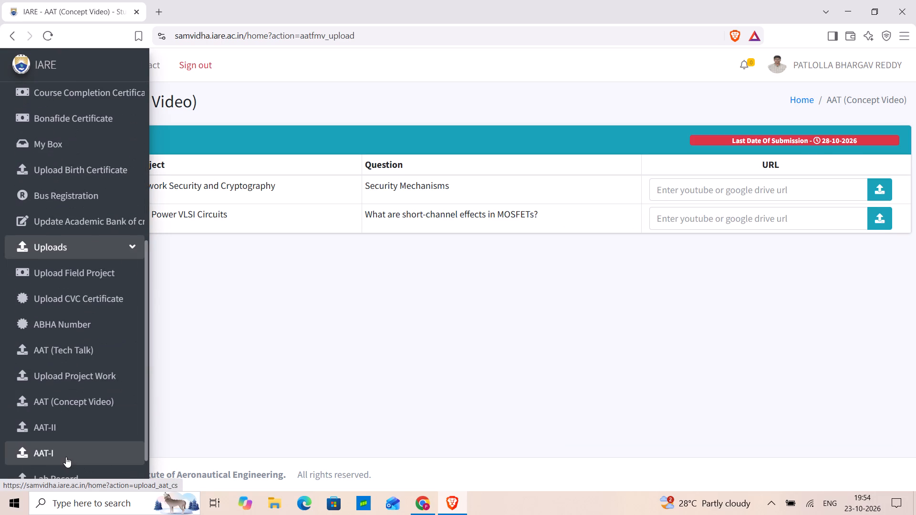
# In the IARE student portal in Brave, open the AAT-I upload page and look over its course list and notes.
pyautogui.click(66, 457)
pyautogui.scroll(-3, 431, 330)
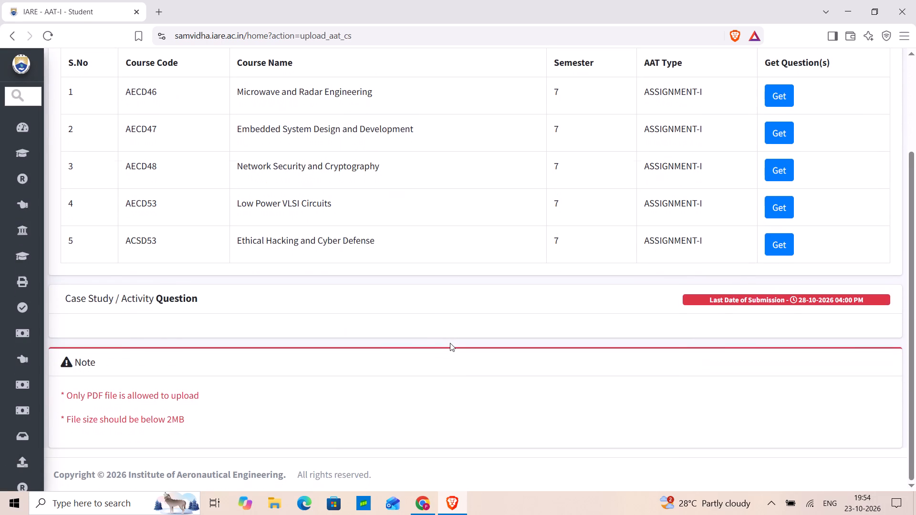
pyautogui.scroll(-2, 450, 343)
pyautogui.scroll(1, 433, 347)
pyautogui.scroll(-6, 73, 431)
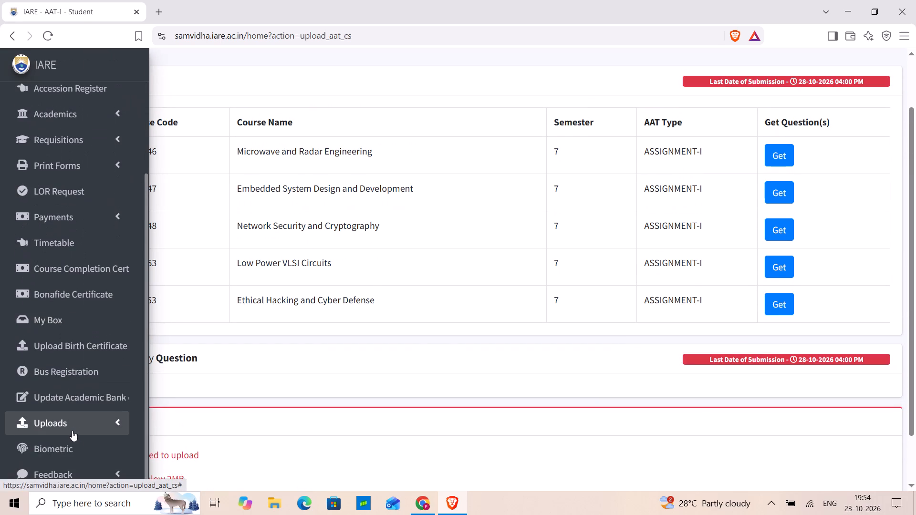
# Open the AAT-II upload page and get the assigned question for Microwave and Radar Engineering (AECD46).
pyautogui.click(89, 430)
pyautogui.scroll(-5, 89, 429)
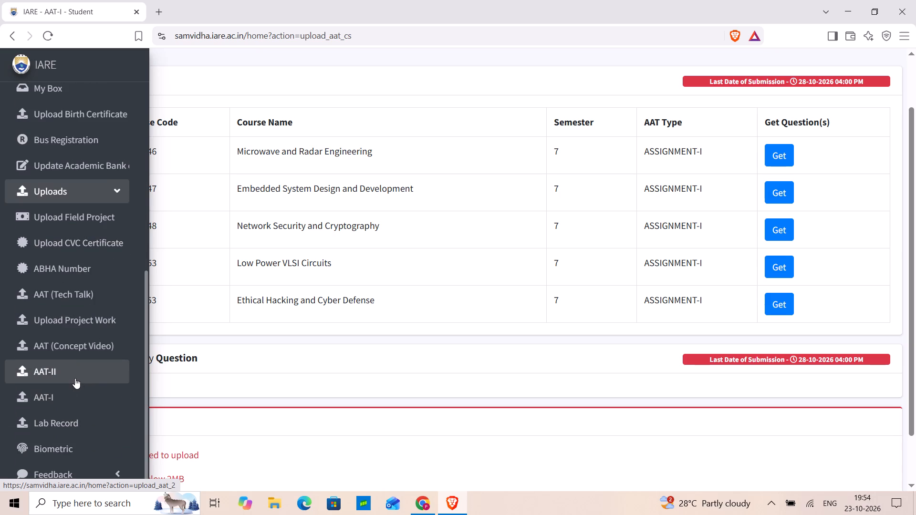
pyautogui.click(75, 378)
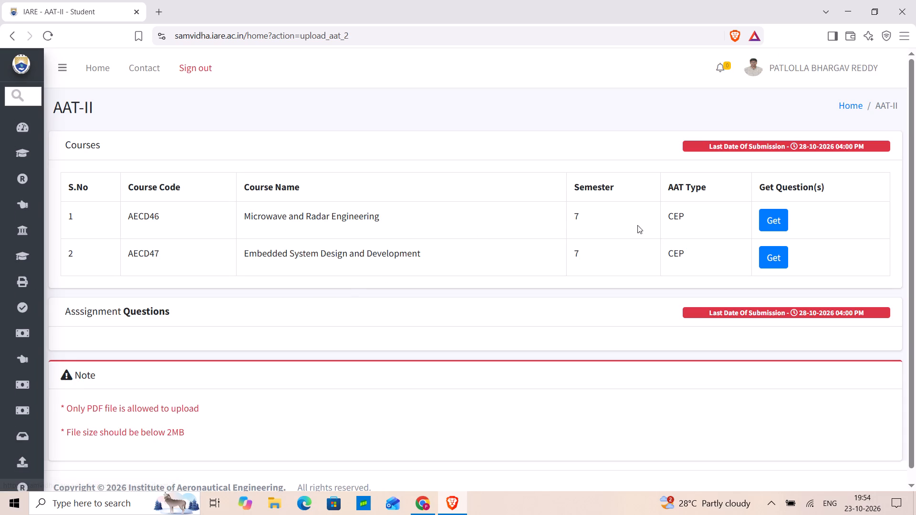
pyautogui.click(772, 218)
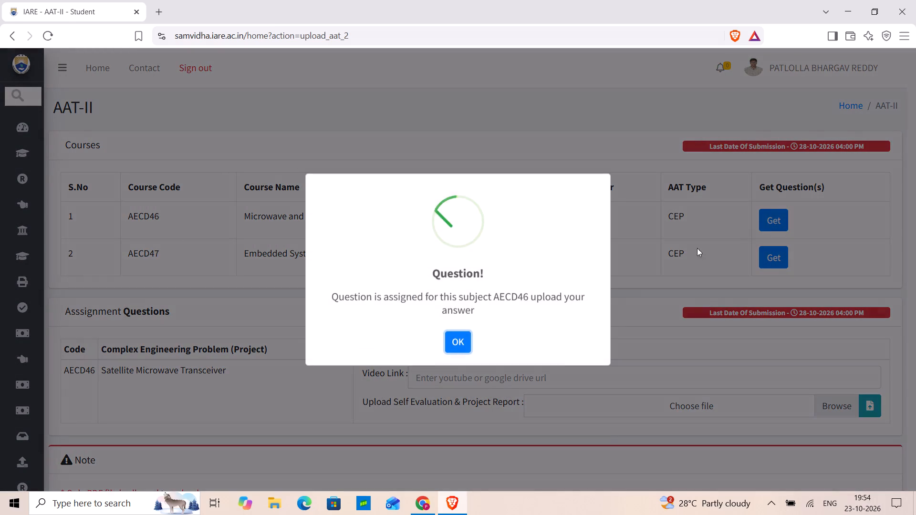
pyautogui.click(455, 344)
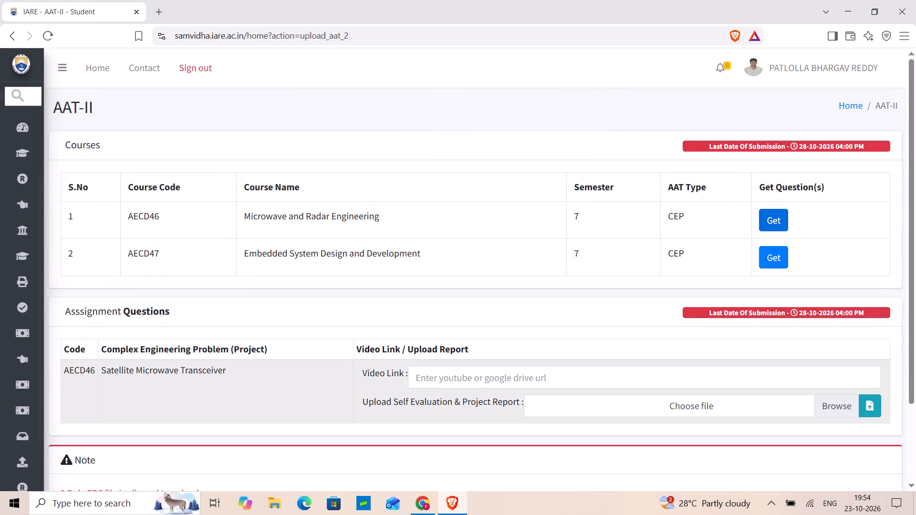
# Copy the AECD46 project title "Satellite Microwave Transceiver" from the assignment questions.
pyautogui.moveTo(102, 369); pyautogui.dragTo(143, 372)
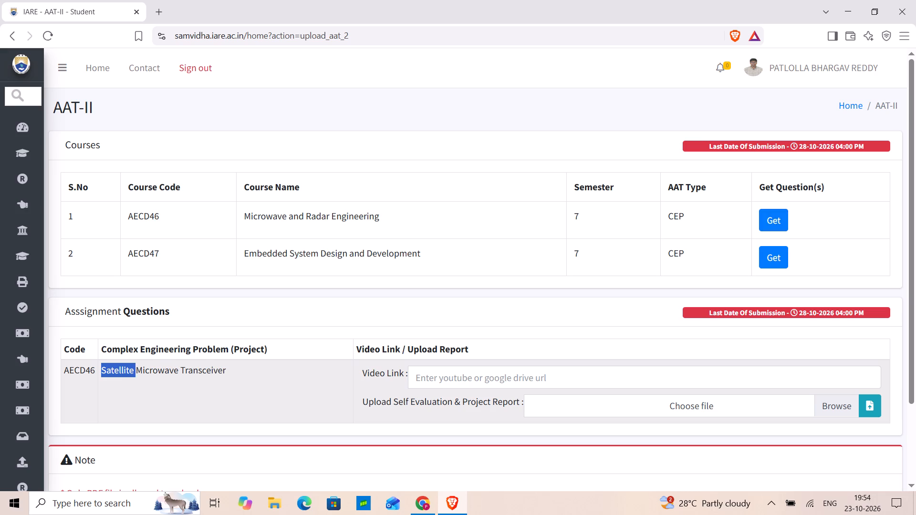
pyautogui.moveTo(143, 372); pyautogui.dragTo(243, 374)
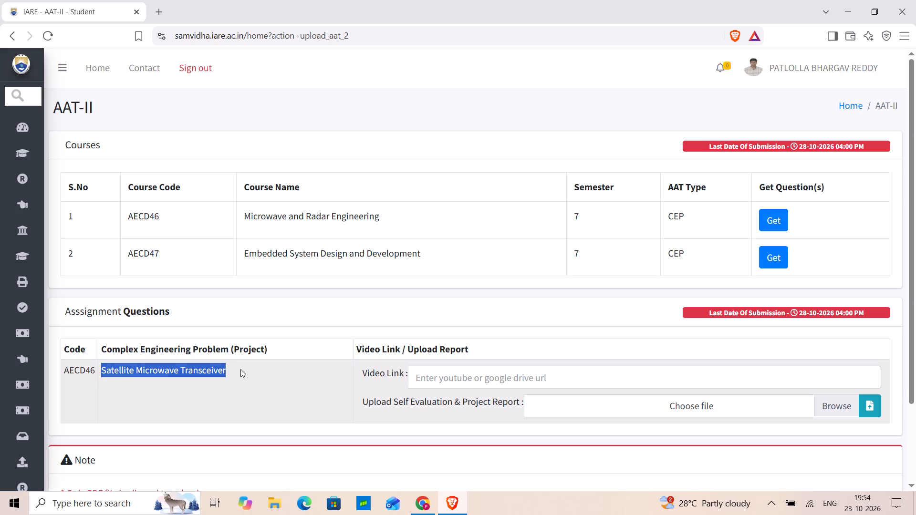
pyautogui.hotkey('ctrl', 'c')
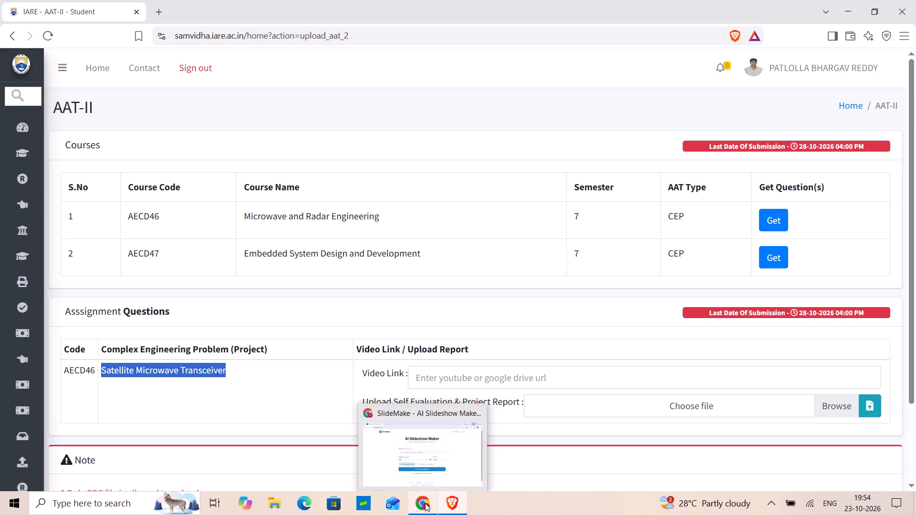
# Switch to SlideMake in Chrome and generate a 20-slide English presentation on "Satellite Microwave Transceiver" with placeholder images.
pyautogui.click(426, 503)
pyautogui.click(374, 240)
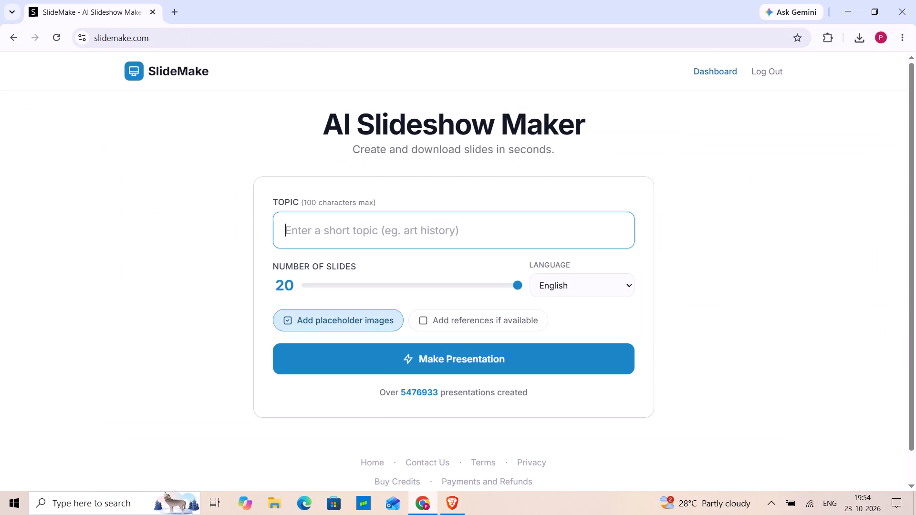
pyautogui.hotkey('ctrl', 'v')
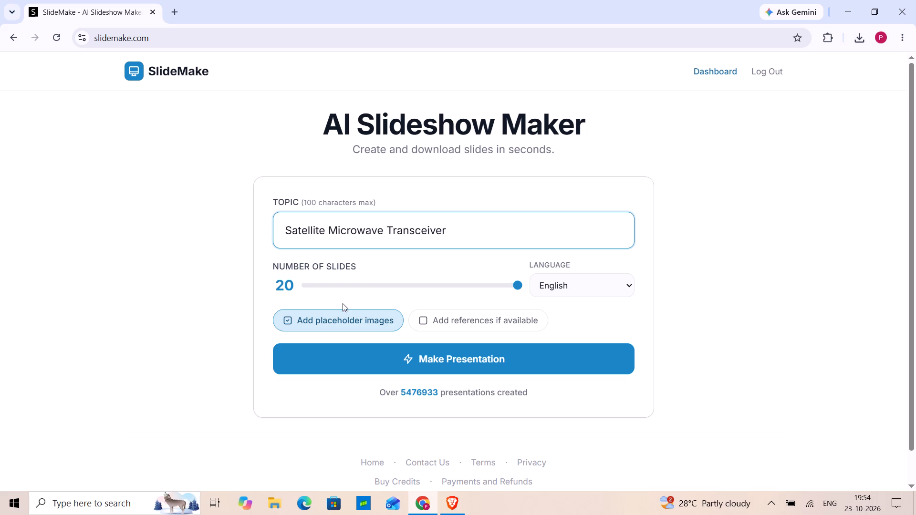
pyautogui.click(355, 359)
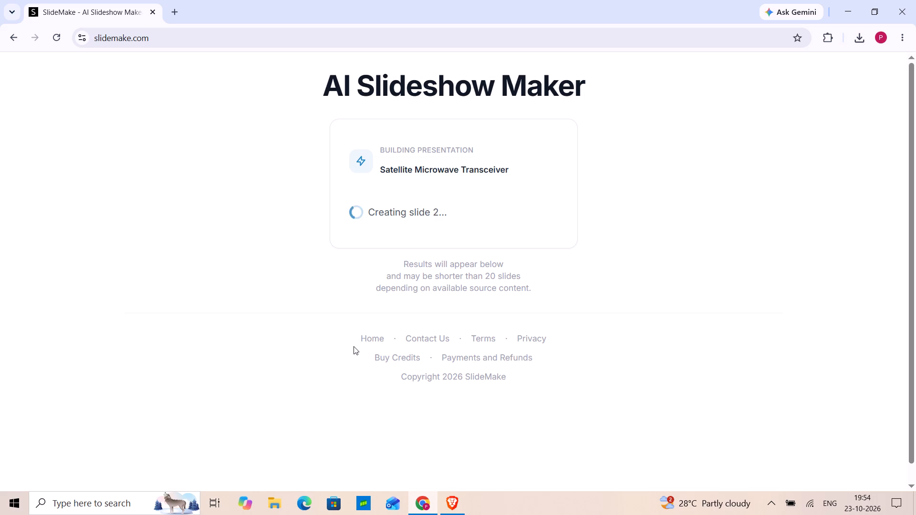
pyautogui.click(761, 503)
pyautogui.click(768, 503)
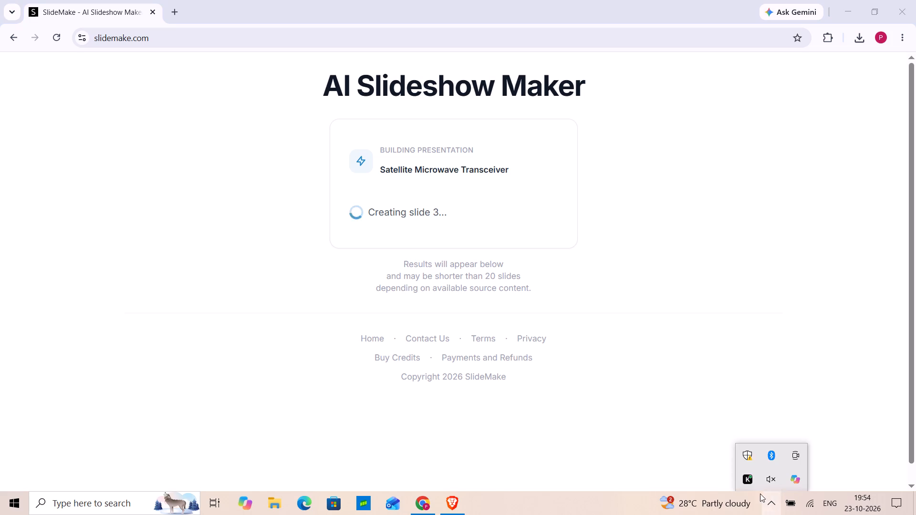
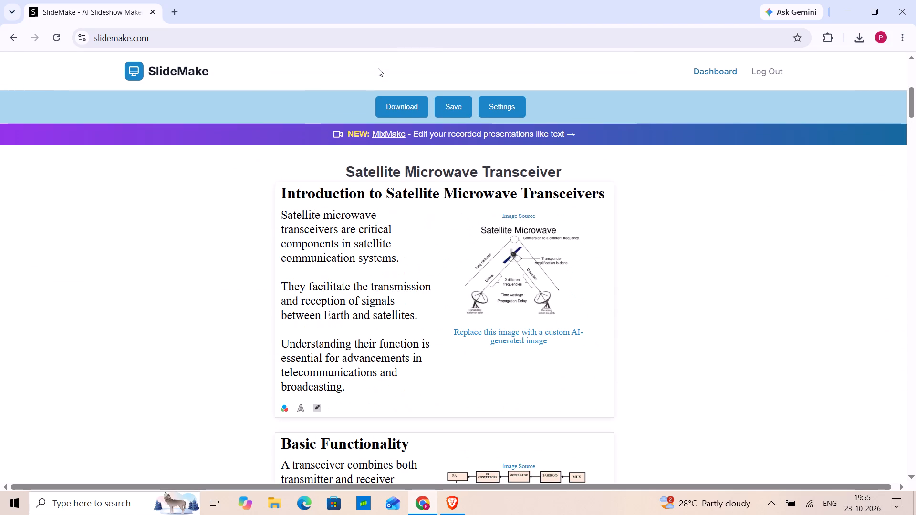
# Look through the generated Satellite Microwave Transceiver slides, from the introduction to the closing Questions and Discussion slide.
pyautogui.scroll(-15, 432, 260)
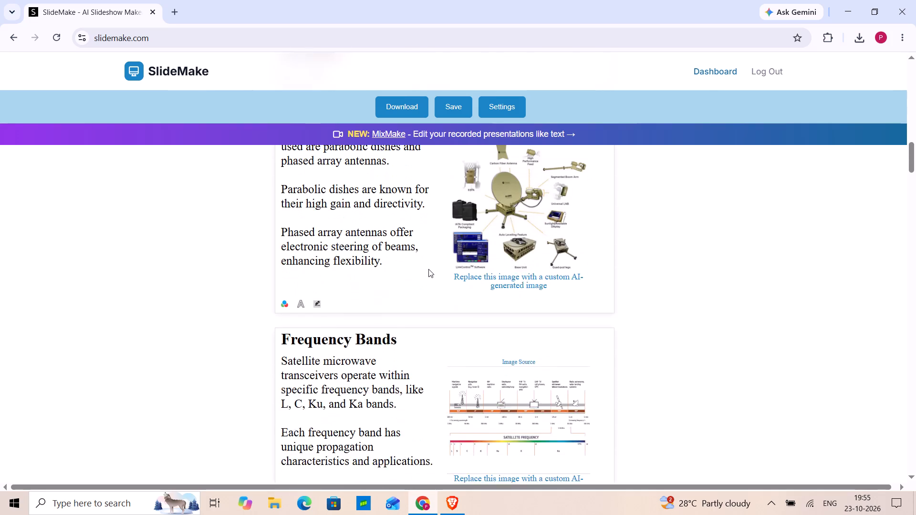
pyautogui.scroll(-13, 428, 269)
pyautogui.scroll(-15, 426, 276)
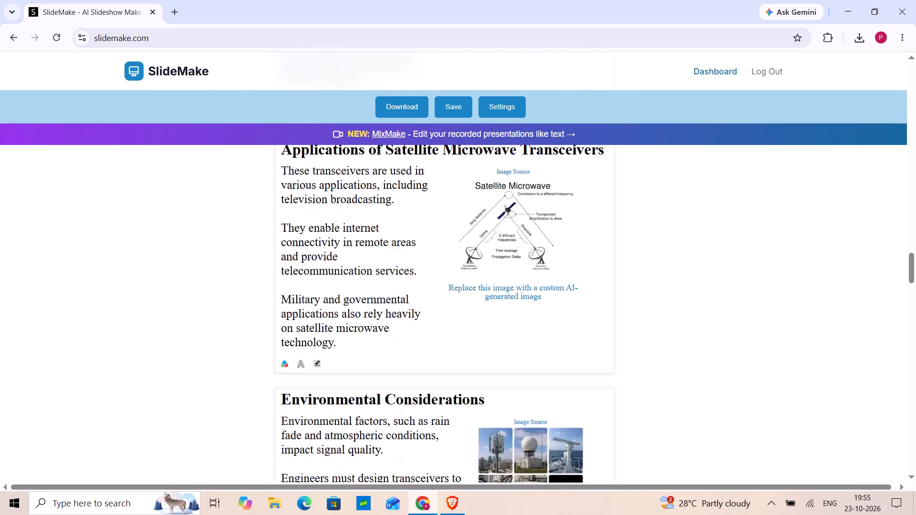
pyautogui.scroll(-16, 421, 286)
pyautogui.scroll(-19, 417, 287)
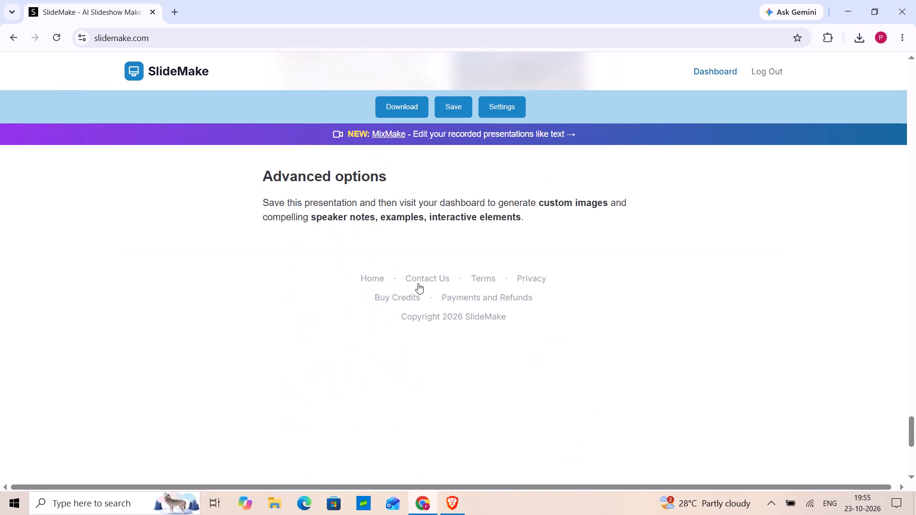
pyautogui.scroll(-8, 418, 283)
pyautogui.scroll(10, 403, 154)
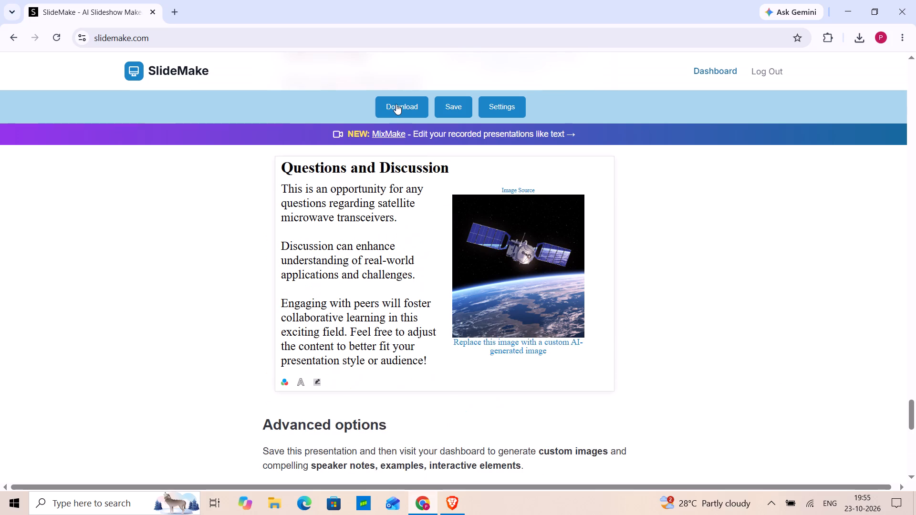
# Download the Satellite Microwave Transceiver presentation as a PPTX file with the Plain theme, Optima font and Left template.
pyautogui.click(396, 103)
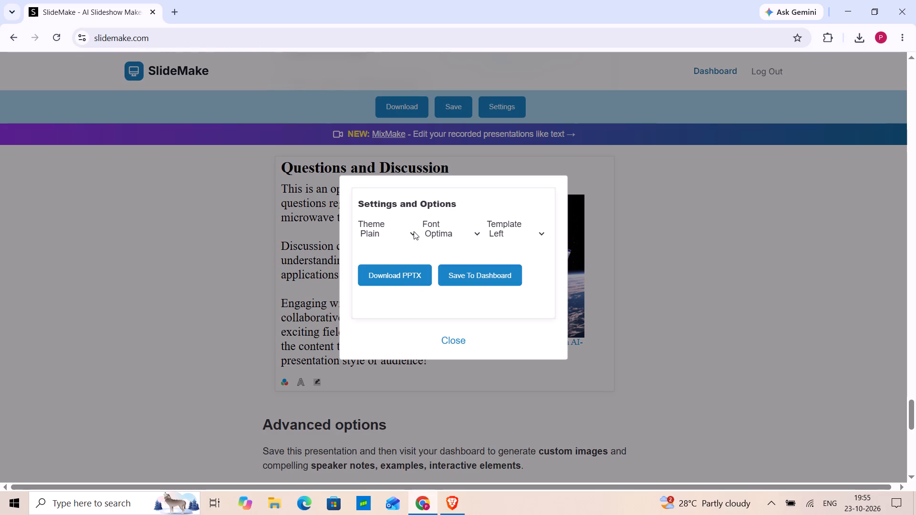
pyautogui.click(421, 275)
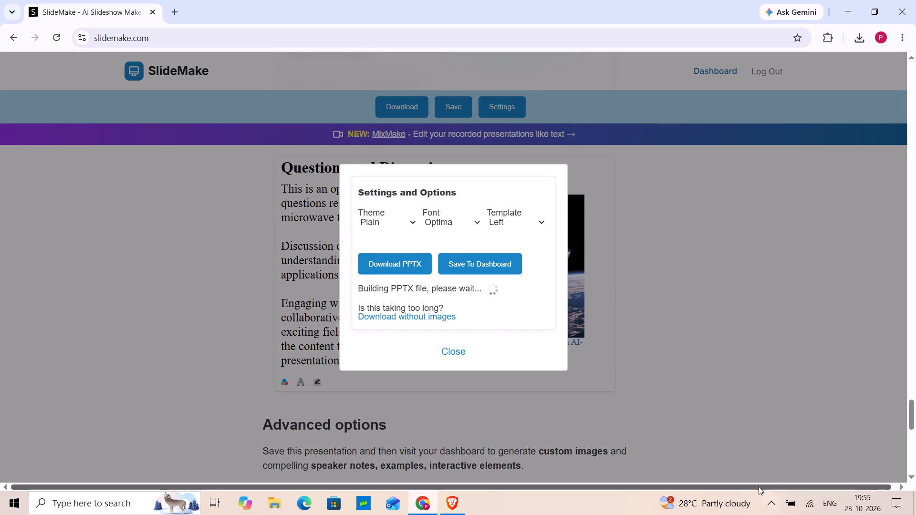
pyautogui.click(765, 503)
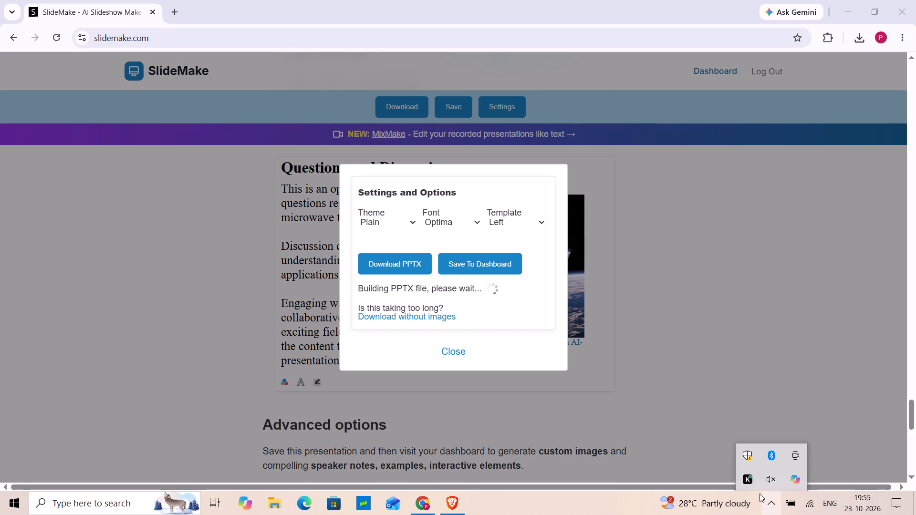
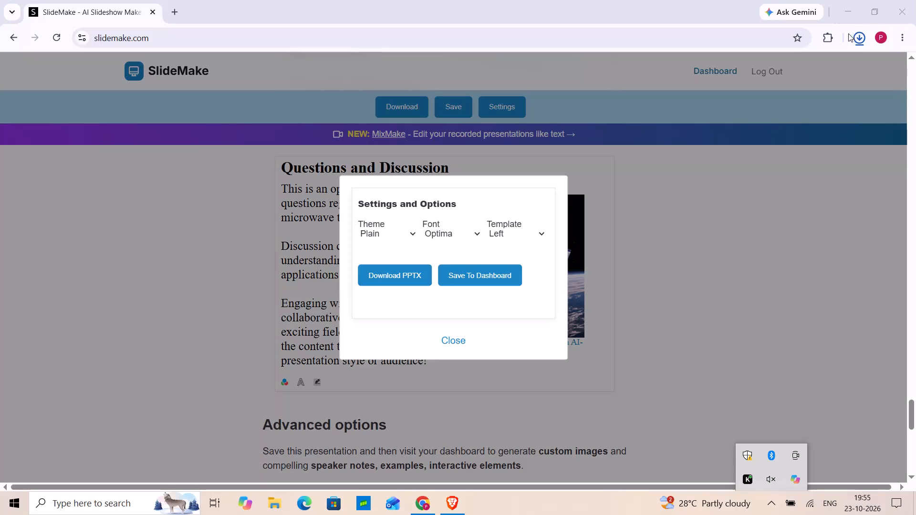
# Check the recent download history for the Satellite Microwave Transceiver presentation file.
pyautogui.click(858, 39)
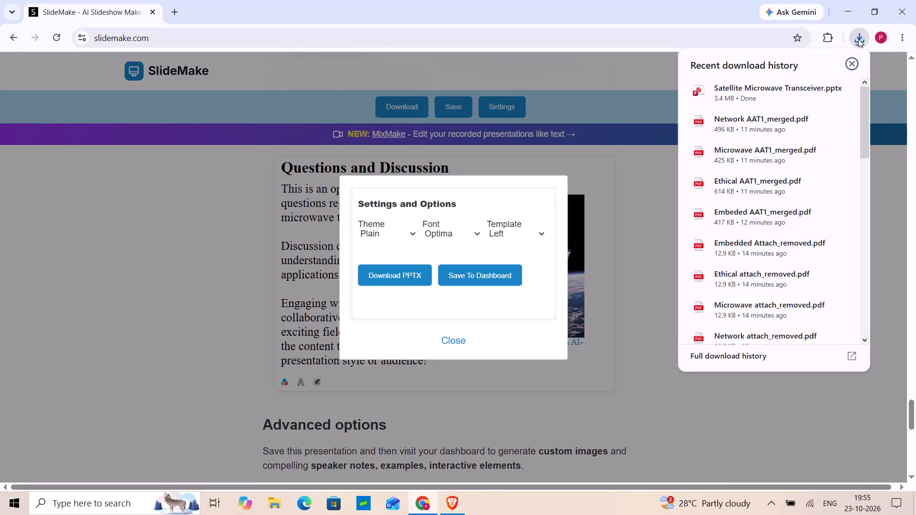
pyautogui.click(660, 150)
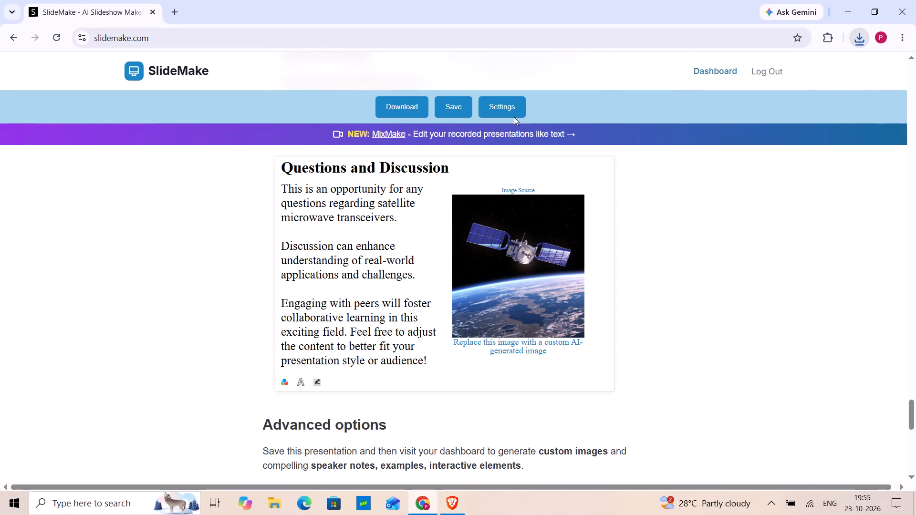
# Reopen SlideMake from the search results and set up a new presentation with 20 slides and placeholder images.
pyautogui.click(9, 45)
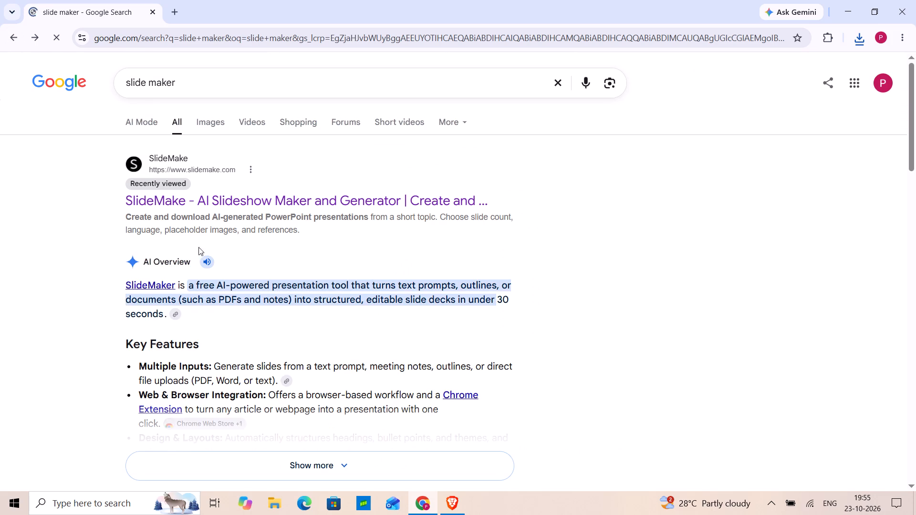
pyautogui.click(210, 199)
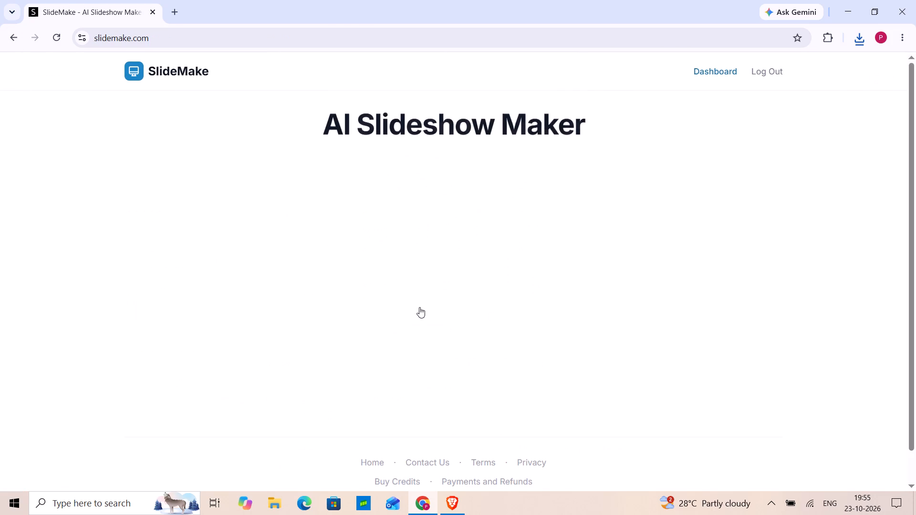
pyautogui.moveTo(364, 284); pyautogui.dragTo(581, 294)
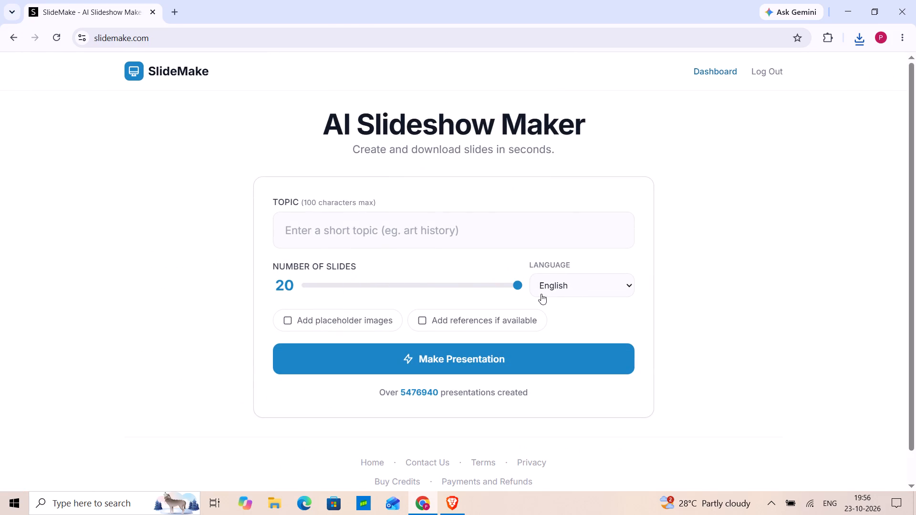
pyautogui.click(365, 314)
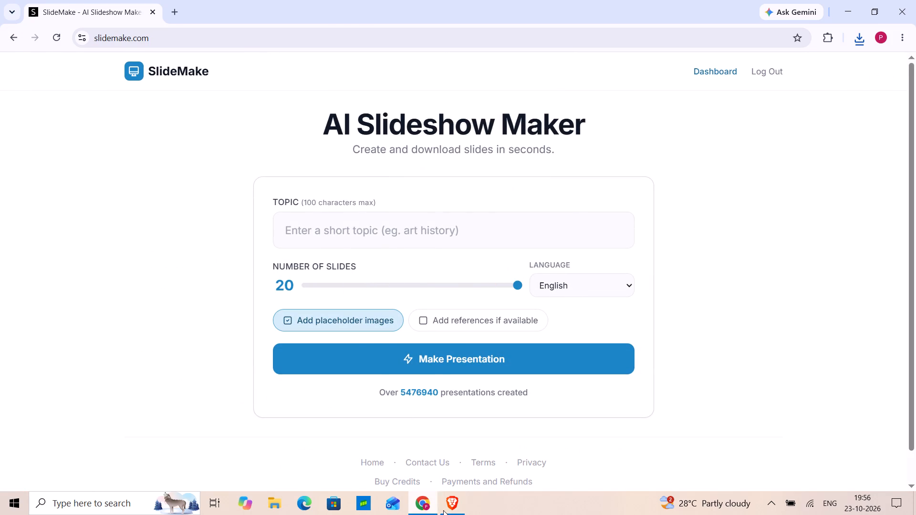
# In Brave, get the AAT-II question for AECD47 Embedded System Design and Development and copy its project title.
pyautogui.click(446, 510)
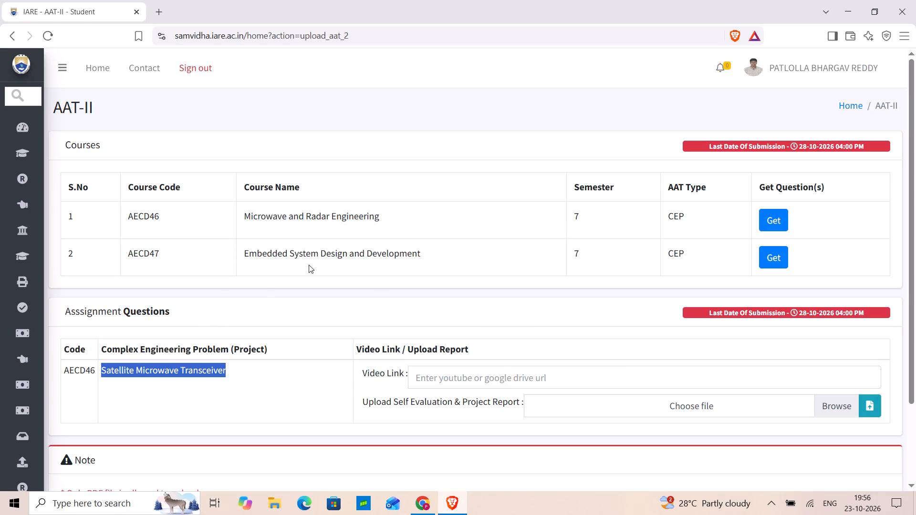
pyautogui.click(770, 258)
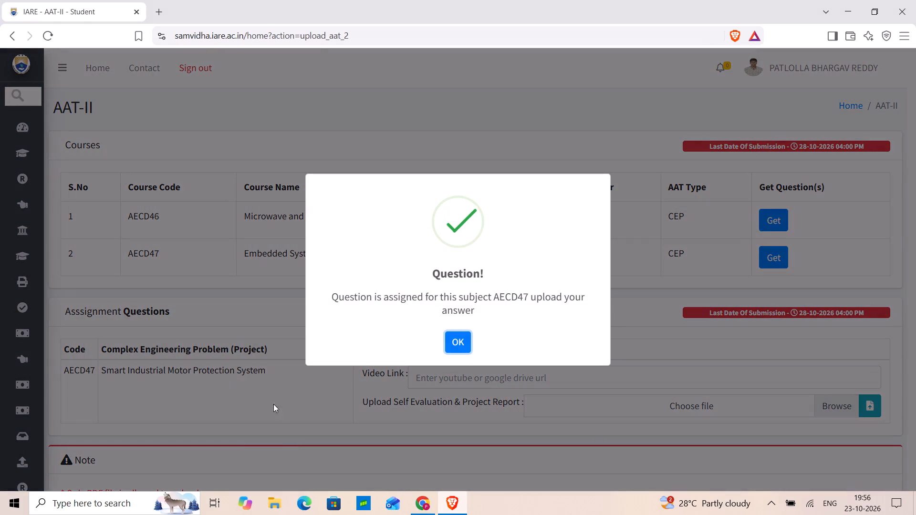
pyautogui.click(452, 343)
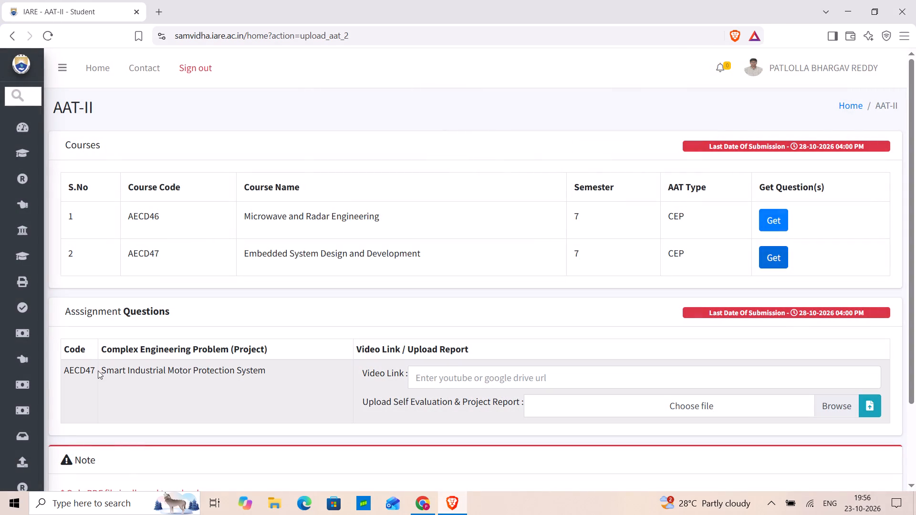
pyautogui.moveTo(99, 371); pyautogui.dragTo(273, 393)
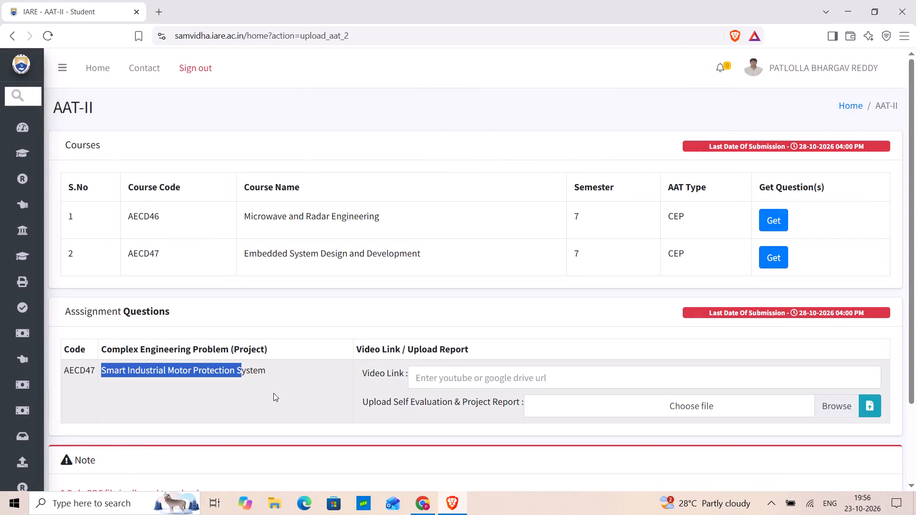
pyautogui.hotkey('ctrl', 'c')
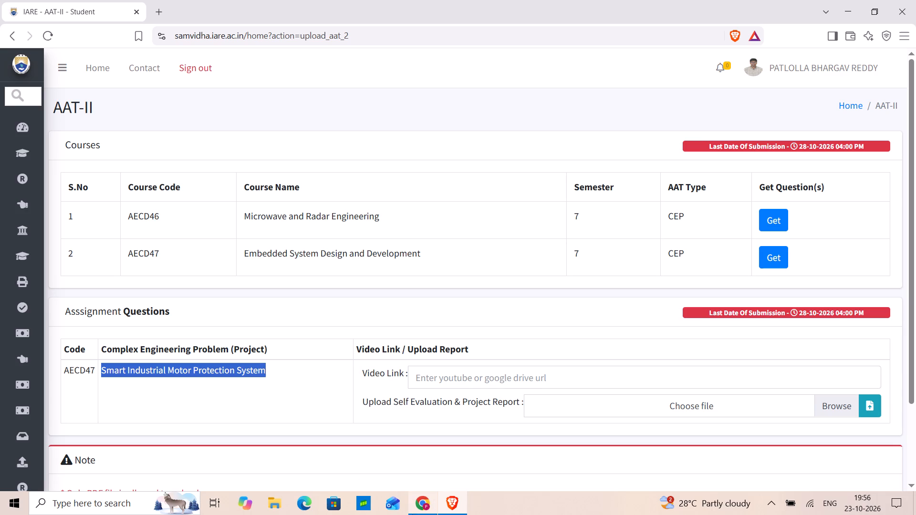
# Switch to Chrome and generate the SlideMake presentation on the topic Smart Industrial Motor Protection System.
pyautogui.click(425, 509)
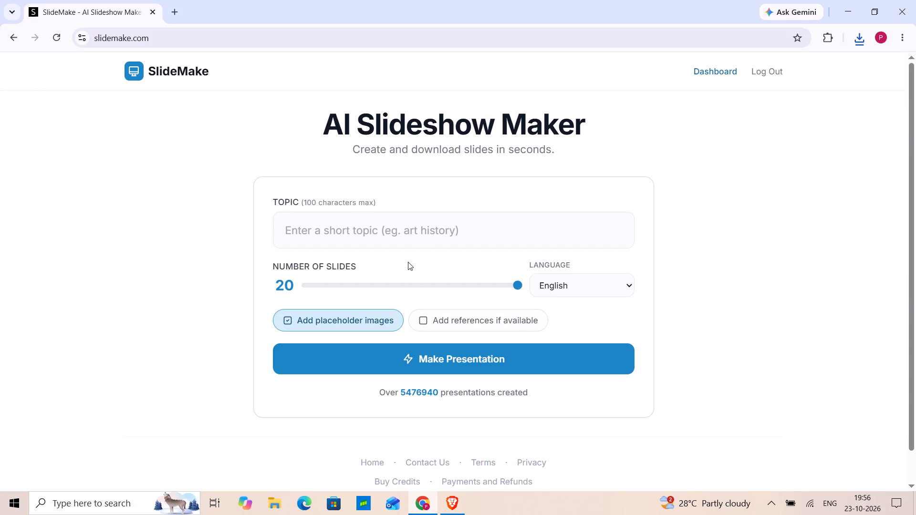
pyautogui.click(418, 227)
pyautogui.hotkey('ctrl', 'v')
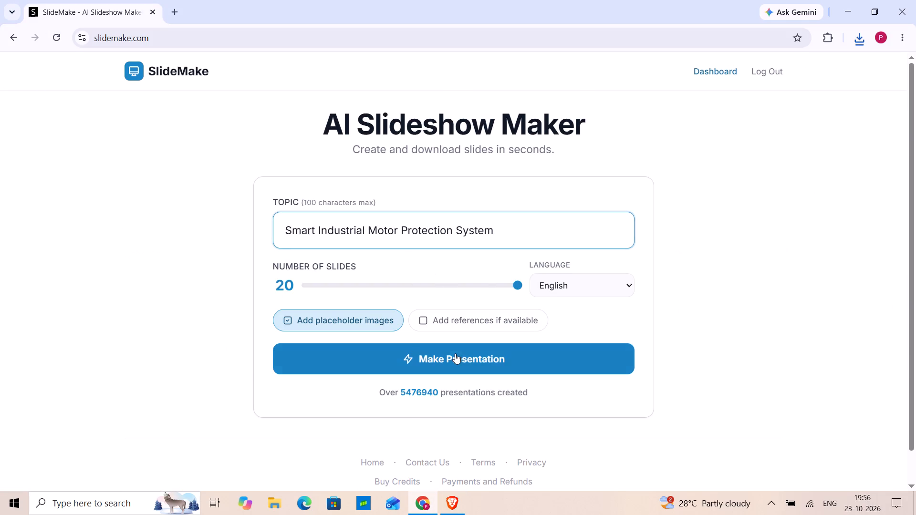
pyautogui.click(455, 355)
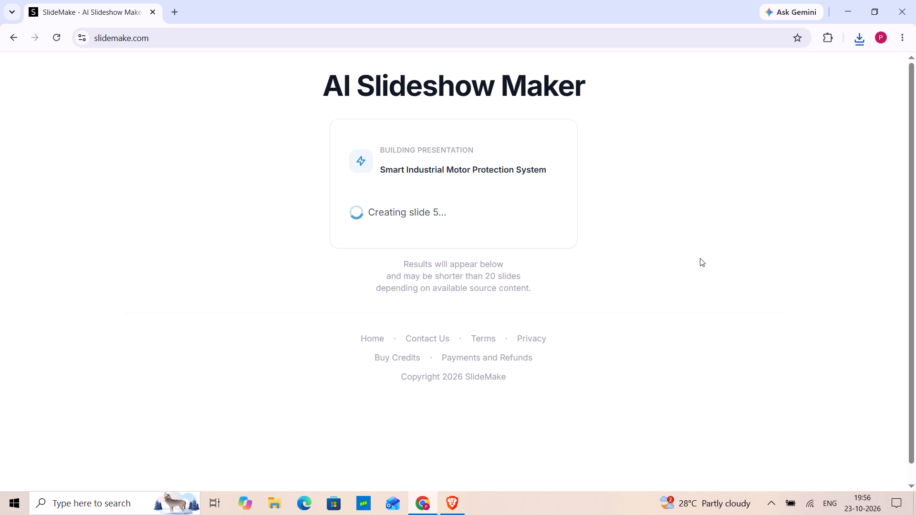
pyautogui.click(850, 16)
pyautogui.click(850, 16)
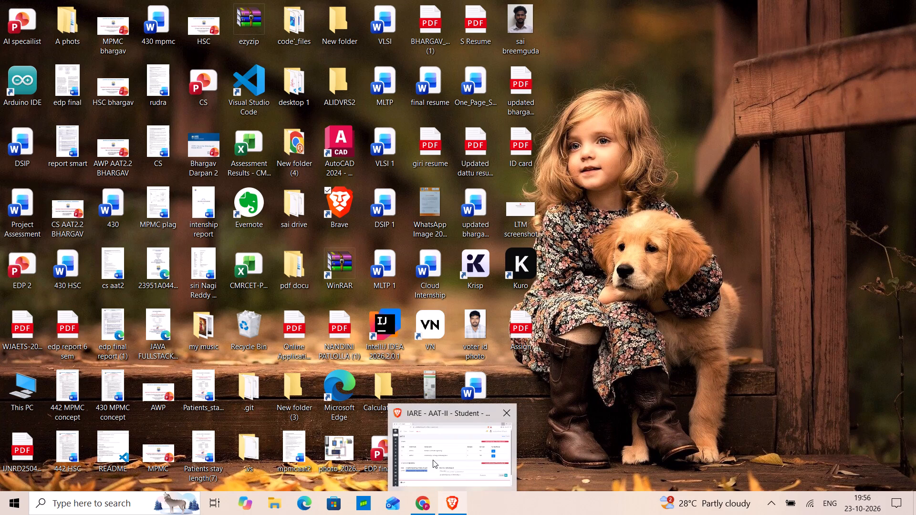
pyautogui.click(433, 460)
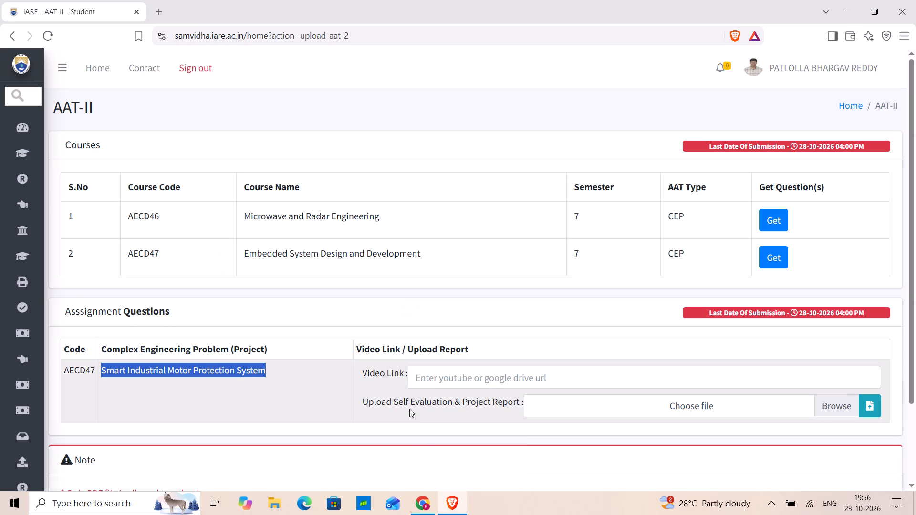
# In Chrome, look through the generated Smart Industrial Motor Protection System slides, from the introduction to the closing Questions and Discussion slide.
pyautogui.click(417, 496)
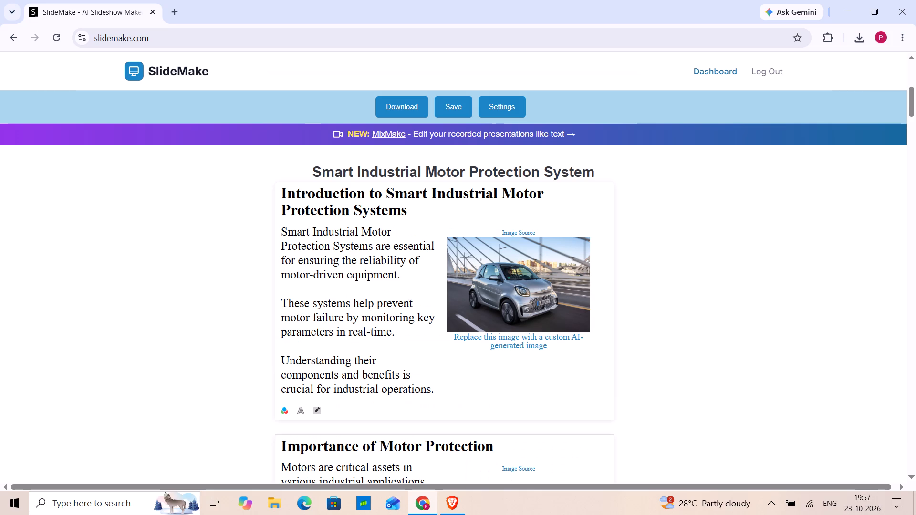
pyautogui.scroll(-20, 569, 315)
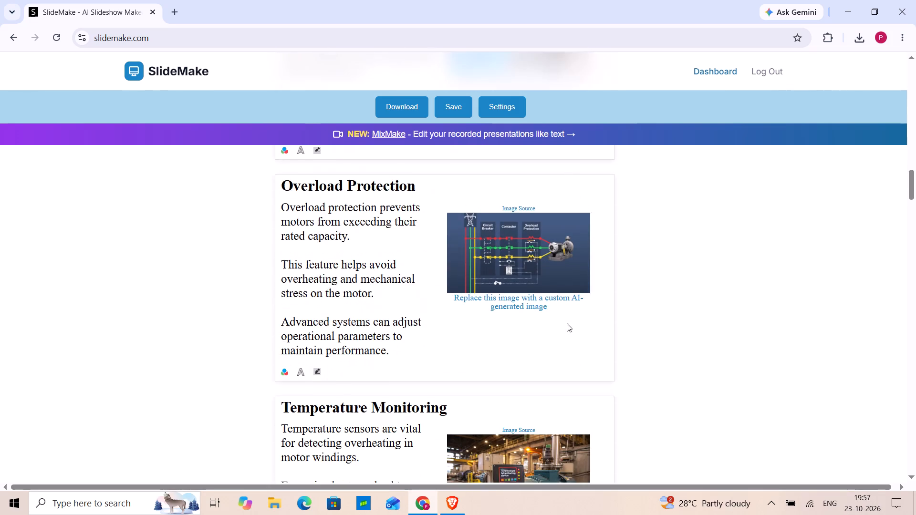
pyautogui.scroll(-3, 567, 323)
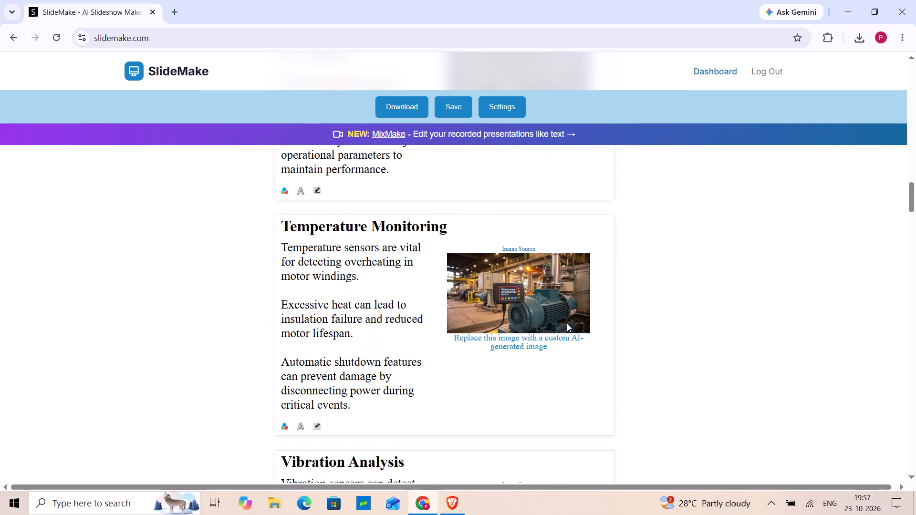
pyautogui.scroll(-18, 531, 321)
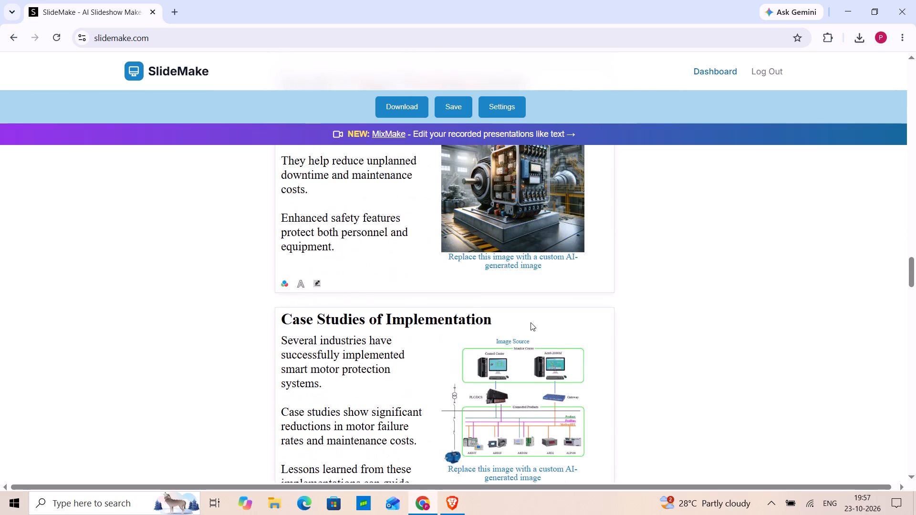
pyautogui.scroll(-18, 530, 324)
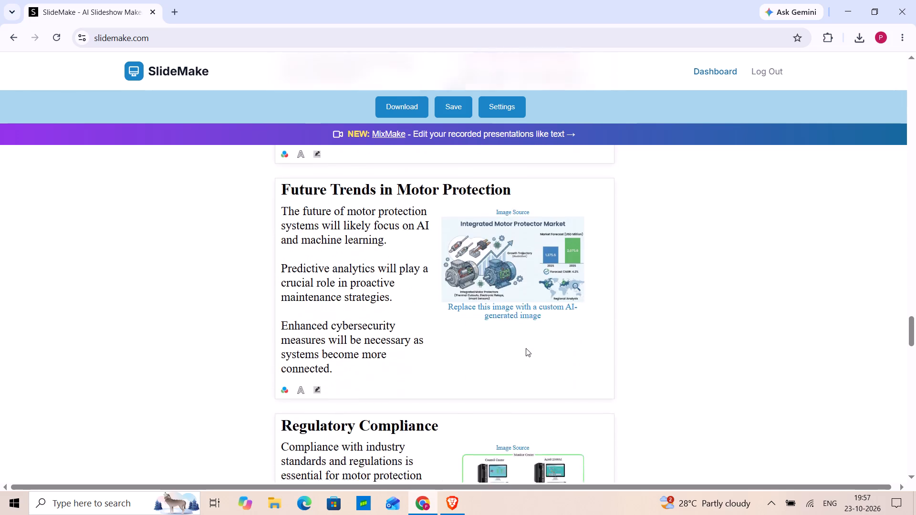
pyautogui.scroll(-15, 526, 348)
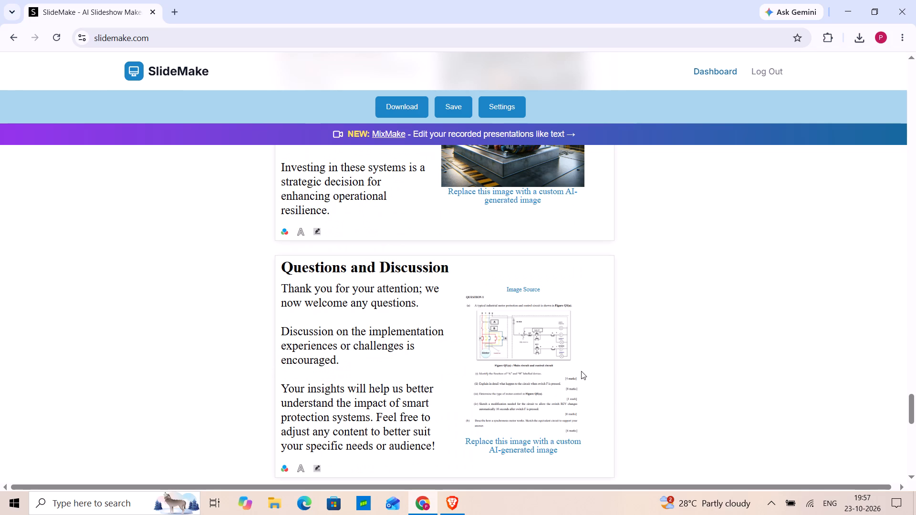
pyautogui.moveTo(590, 291); pyautogui.dragTo(586, 306)
pyautogui.scroll(-4, 586, 305)
pyautogui.scroll(-2, 636, 310)
pyautogui.scroll(1, 637, 314)
pyautogui.click(638, 314)
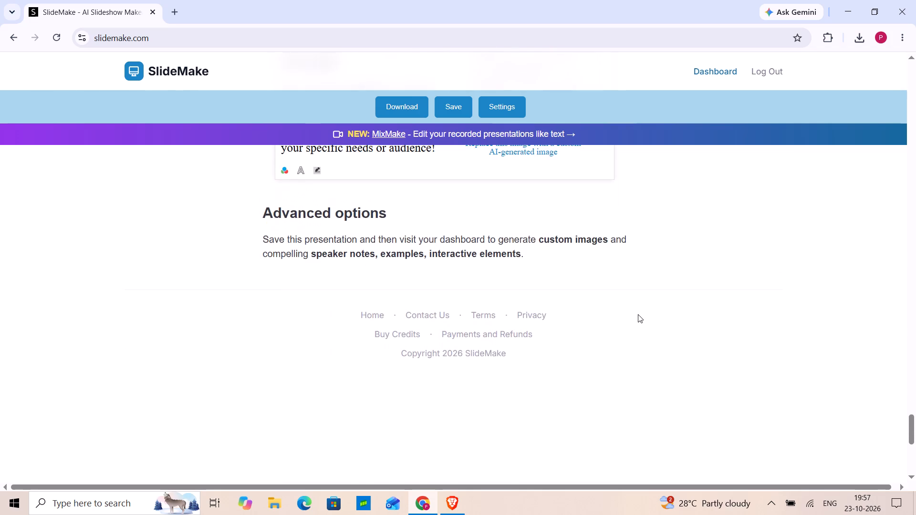
pyautogui.scroll(-9, 553, 307)
pyautogui.scroll(10, 552, 307)
pyautogui.scroll(2, 355, 249)
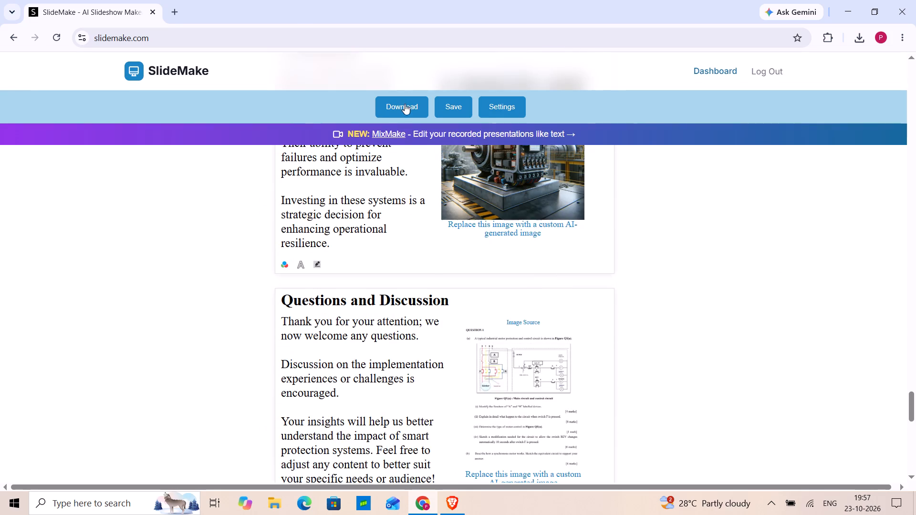
# Download the Smart Industrial Motor Protection System presentation as a PPTX file.
pyautogui.click(405, 104)
pyautogui.click(404, 282)
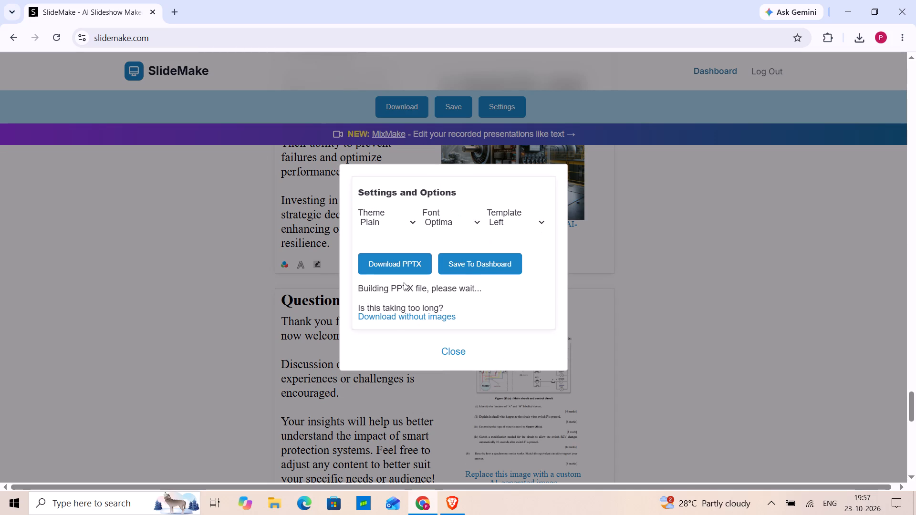
pyautogui.click(766, 497)
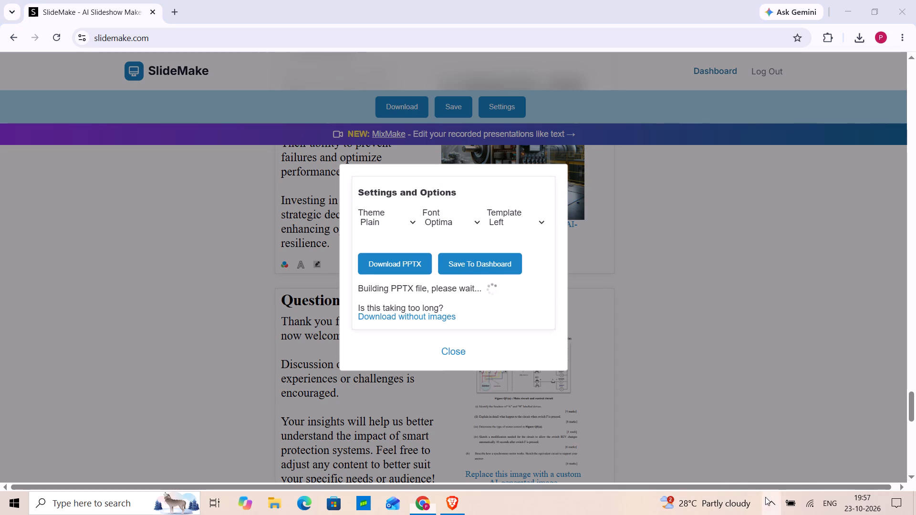
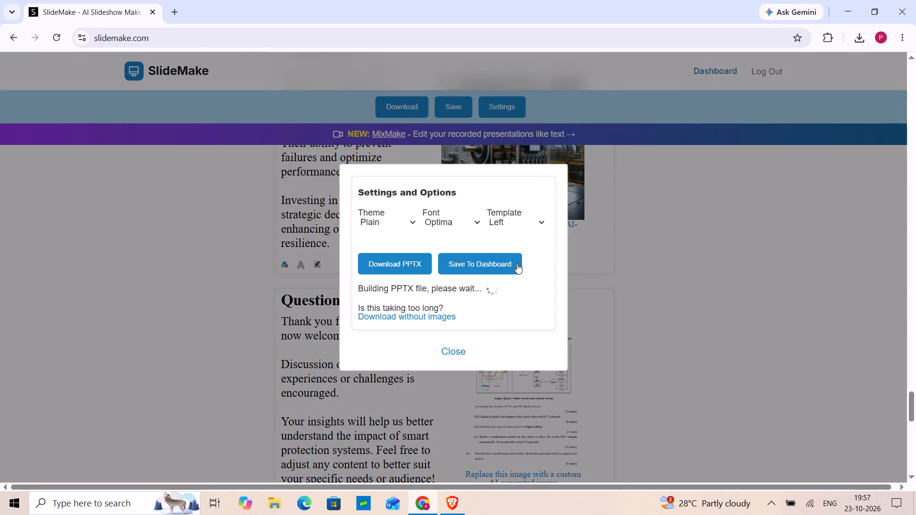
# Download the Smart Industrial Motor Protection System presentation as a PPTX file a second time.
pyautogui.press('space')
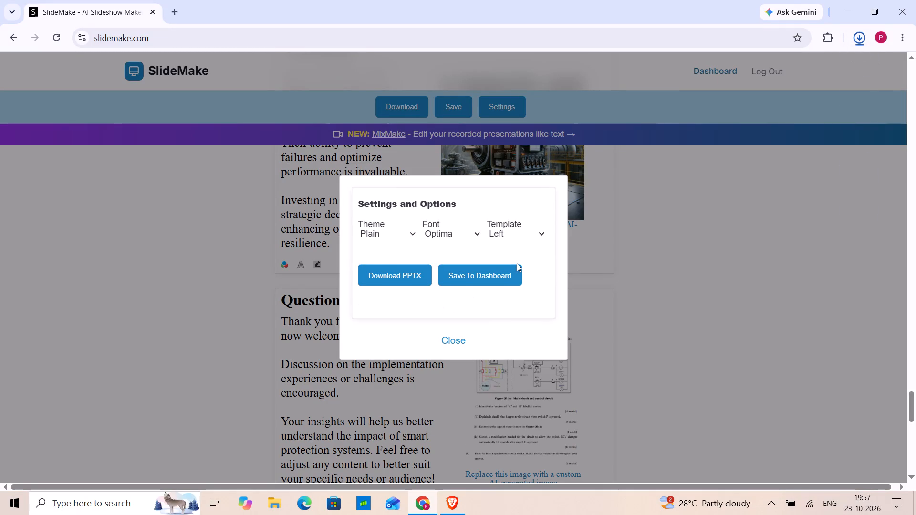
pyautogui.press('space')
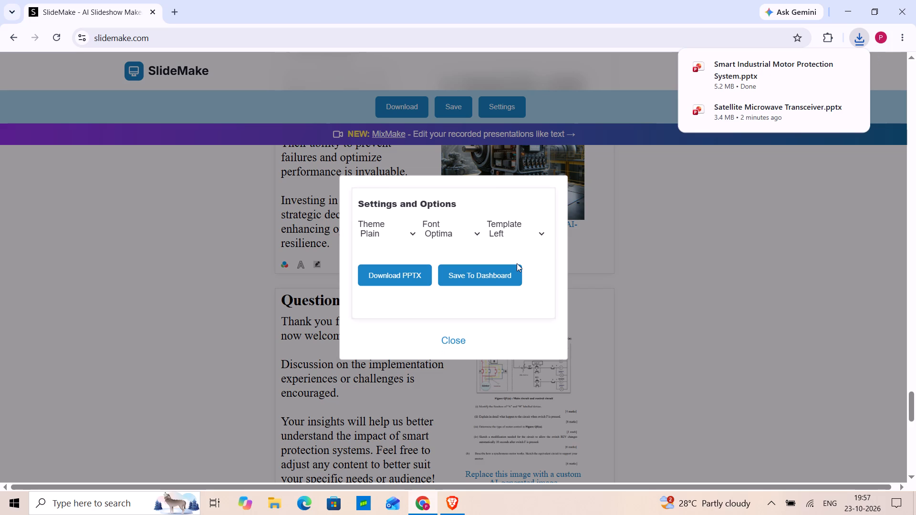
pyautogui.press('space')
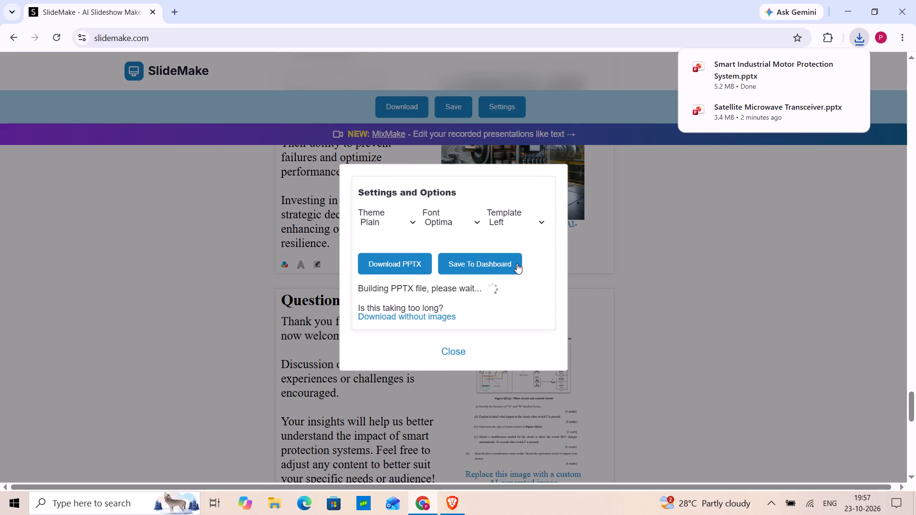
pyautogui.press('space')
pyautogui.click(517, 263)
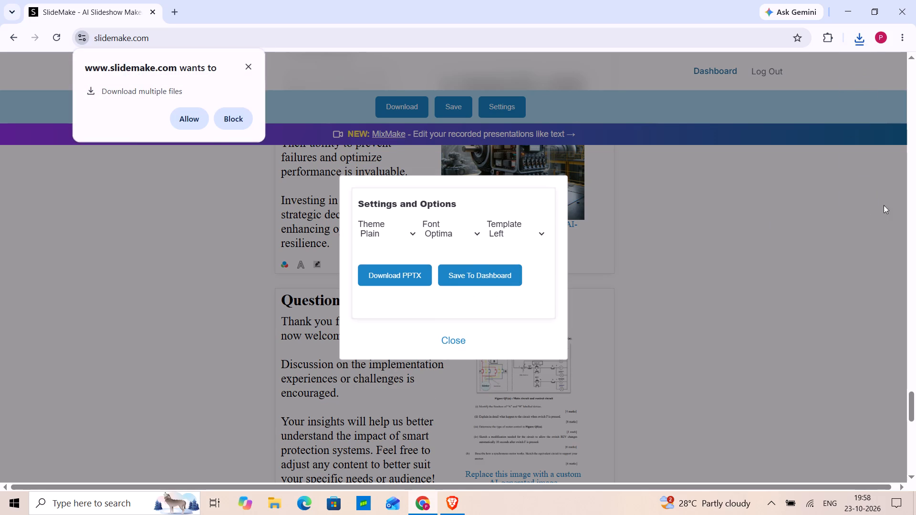
# Check the recent download history for the presentation files, and close the Chrome and Brave windows.
pyautogui.click(858, 41)
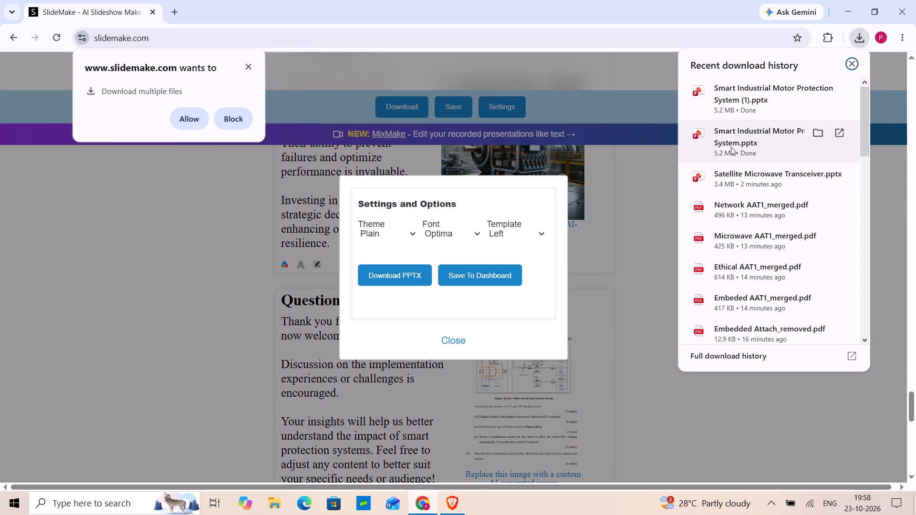
pyautogui.click(902, 12)
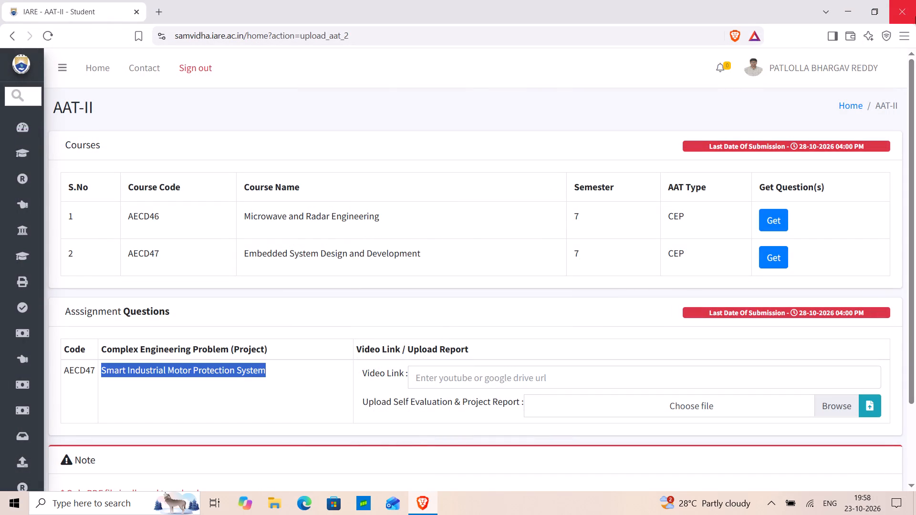
pyautogui.click(915, 16)
# In File Explorer, delete the newer duplicate of the Smart Industrial Motor Protection System presentation from the Downloads folder and close the window.
pyautogui.doubleClick(274, 506)
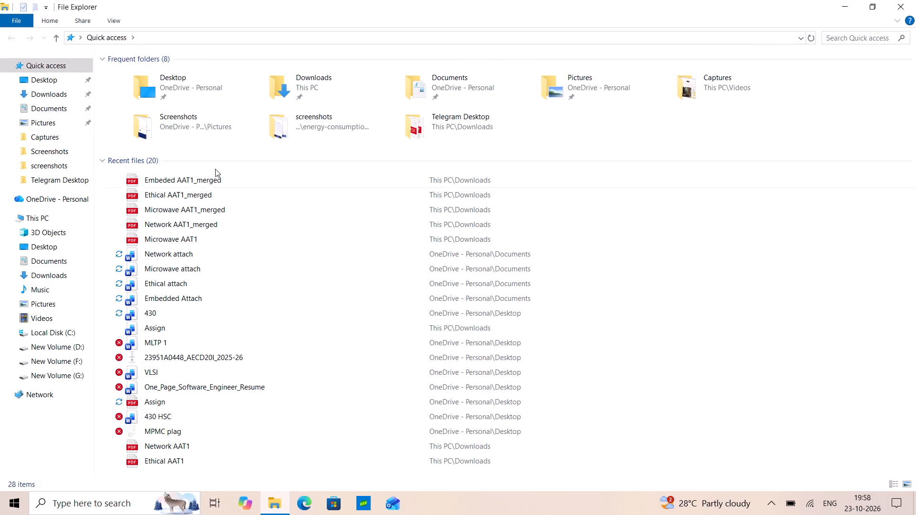
pyautogui.click(42, 92)
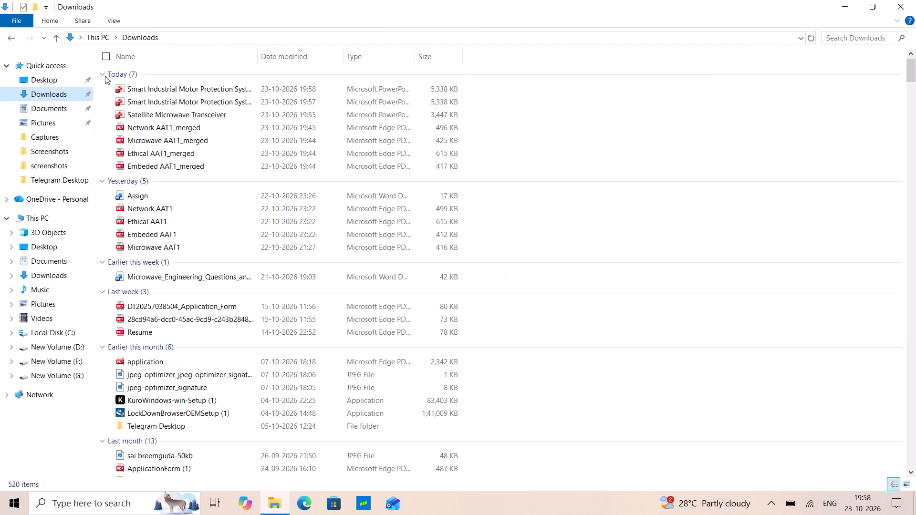
pyautogui.click(114, 89)
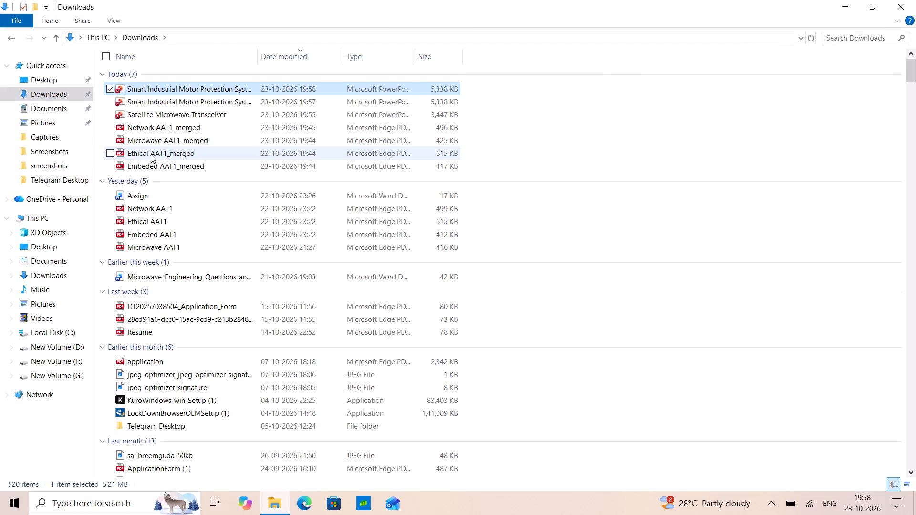
pyautogui.press('Delete')
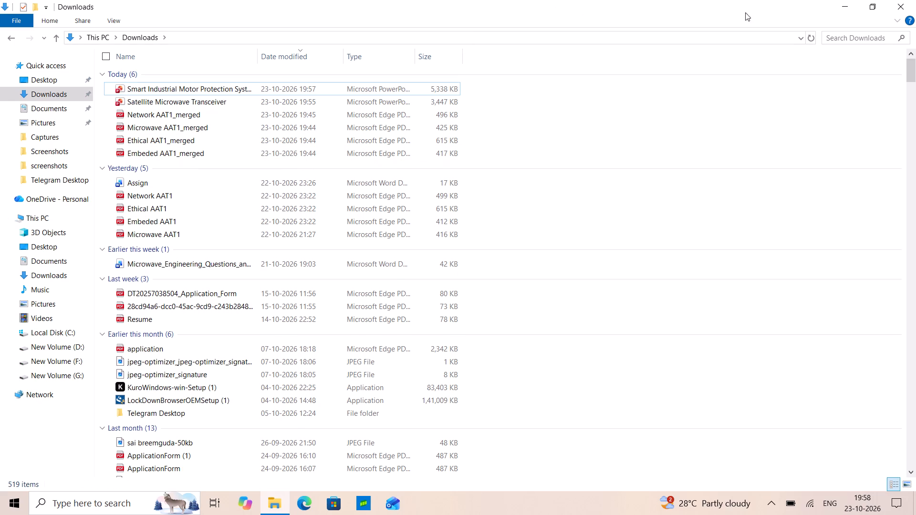
pyautogui.click(893, 5)
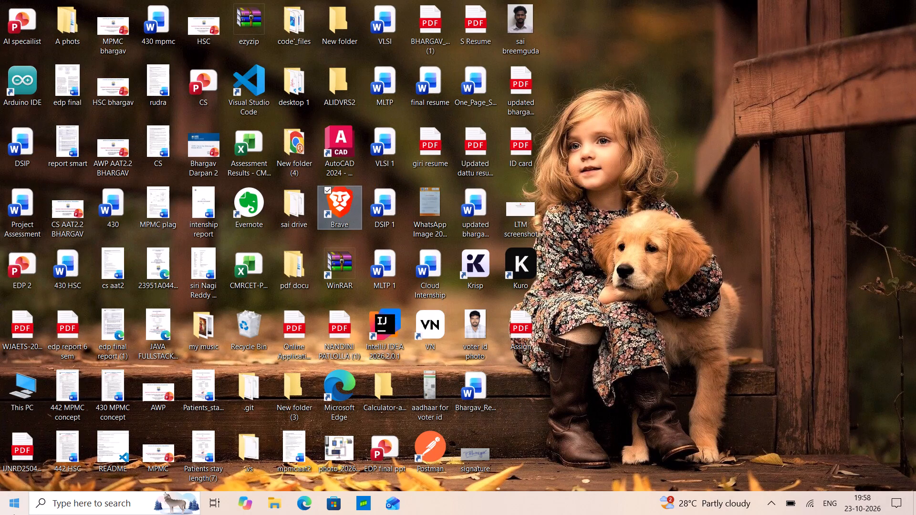
# Bring up the computer's power options.
pyautogui.moveTo(10, 506); pyautogui.dragTo(14, 511)
pyautogui.click(5, 487)
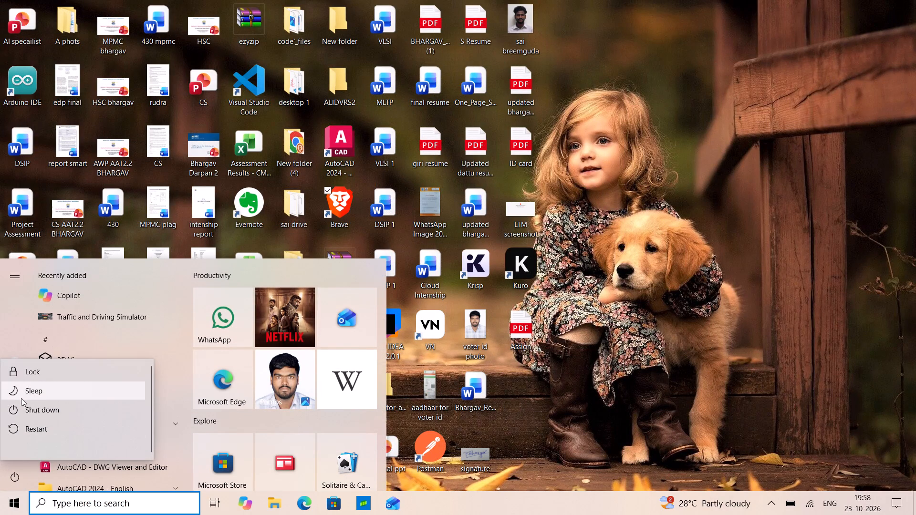